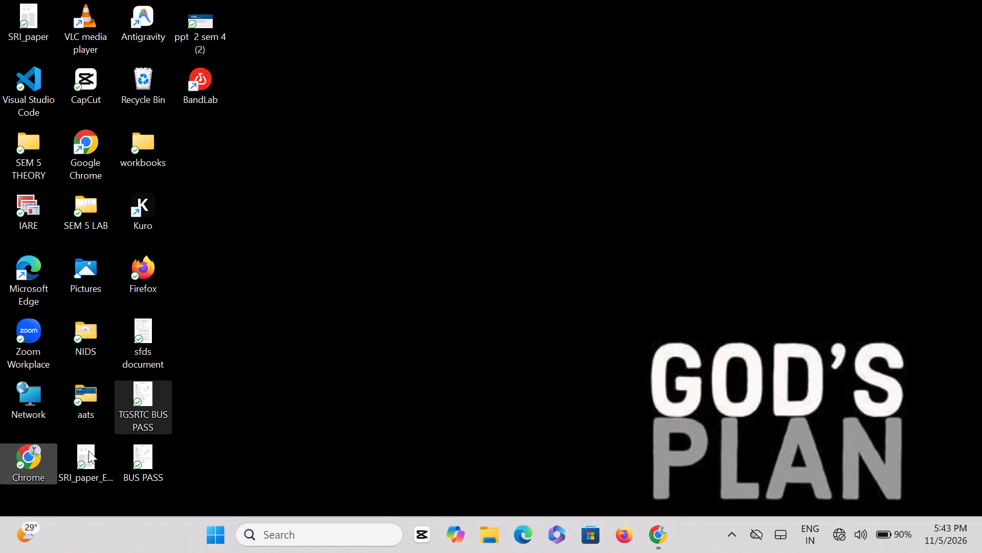
# Check the list of available Wi-Fi networks and return to the desktop.
pyautogui.click(863, 539)
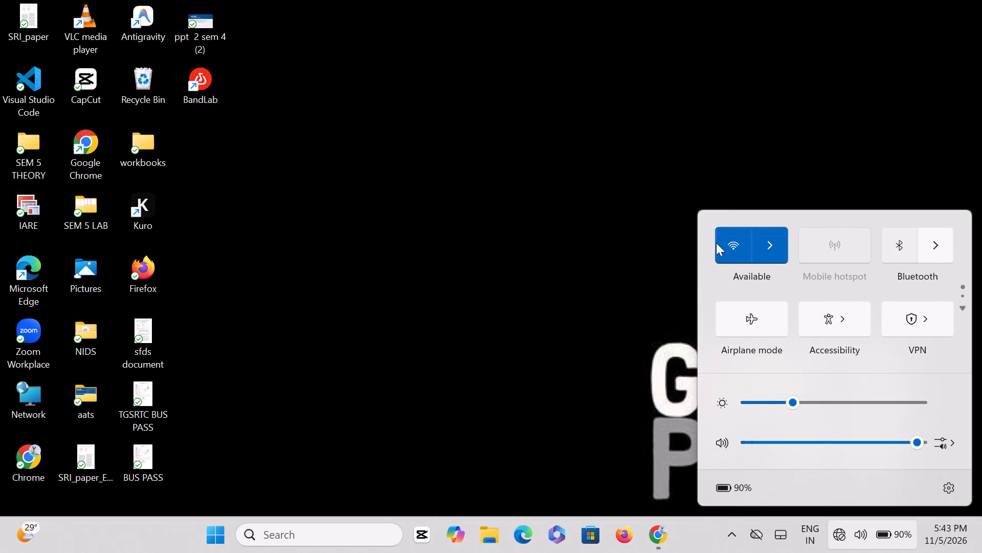
pyautogui.click(766, 238)
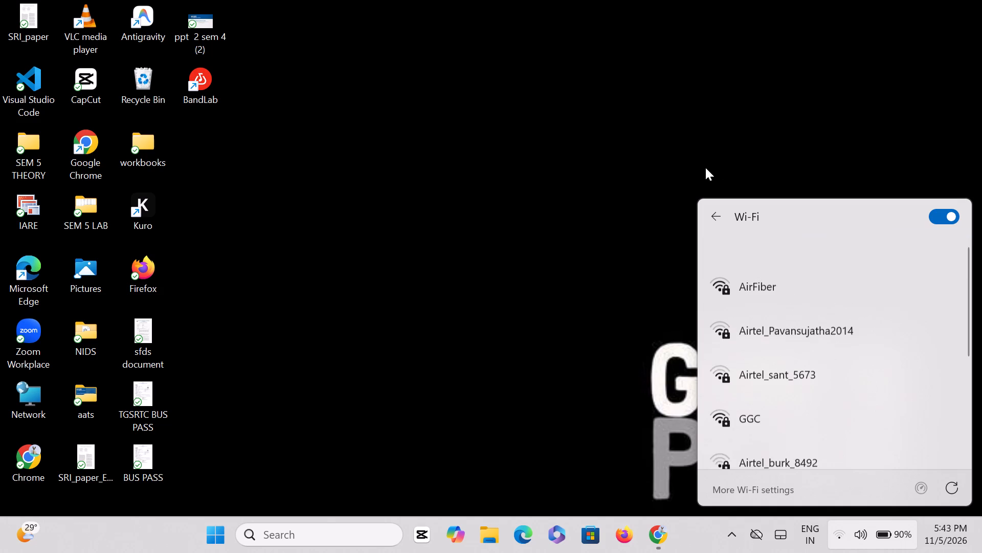
pyautogui.moveTo(750, 258); pyautogui.dragTo(583, 232)
pyautogui.click(583, 232)
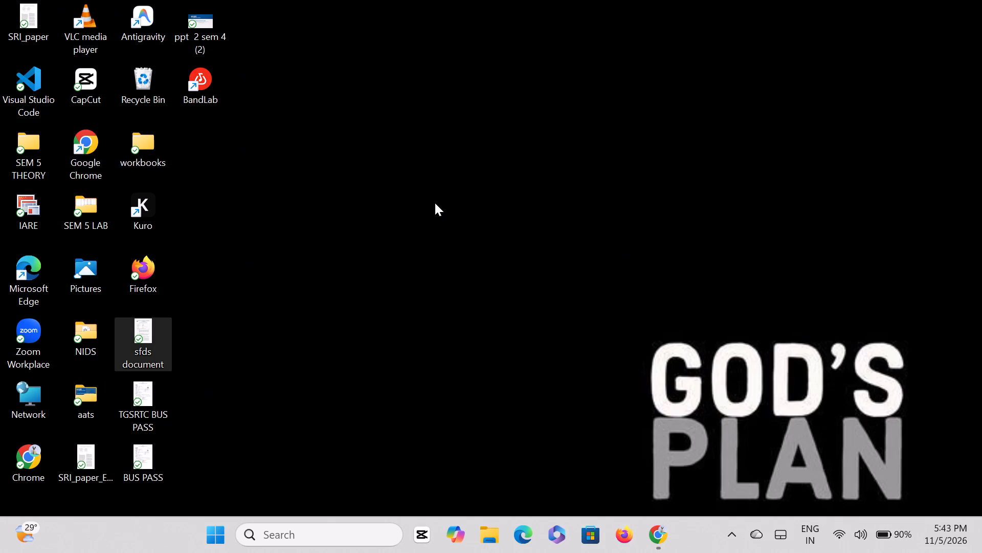
# Open a File Explorer window.
pyautogui.click(494, 537)
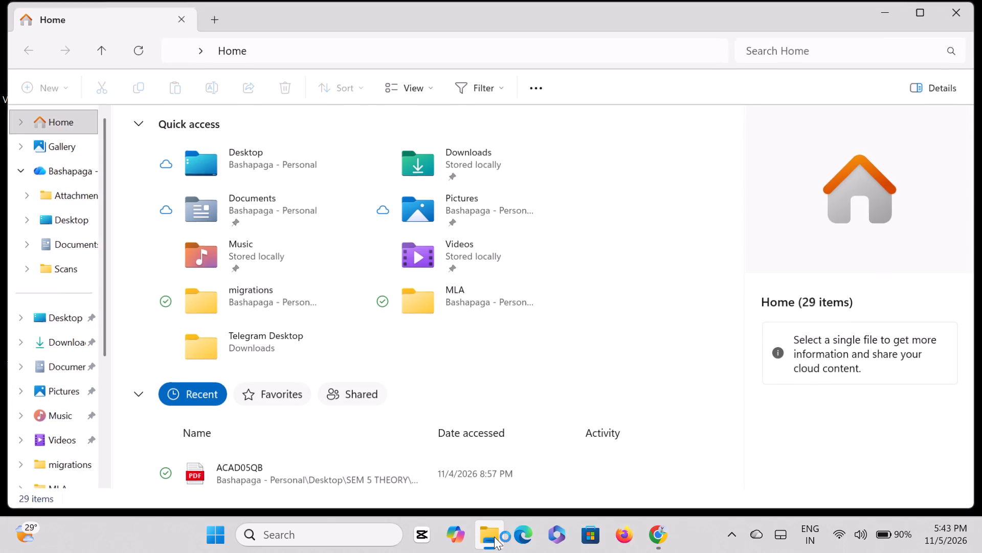
# Open the bible_study rcp document from the Documents folder.
pyautogui.click(56, 344)
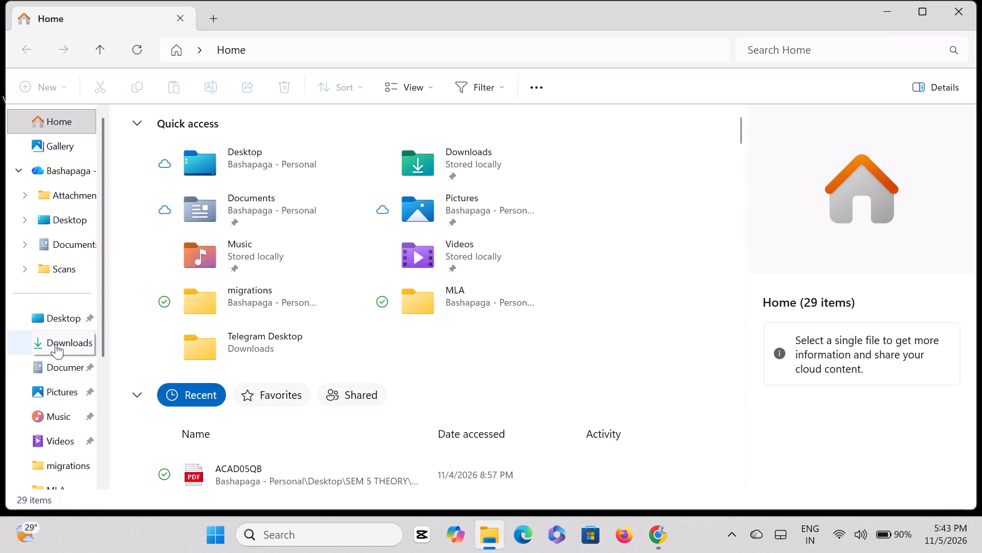
pyautogui.click(63, 369)
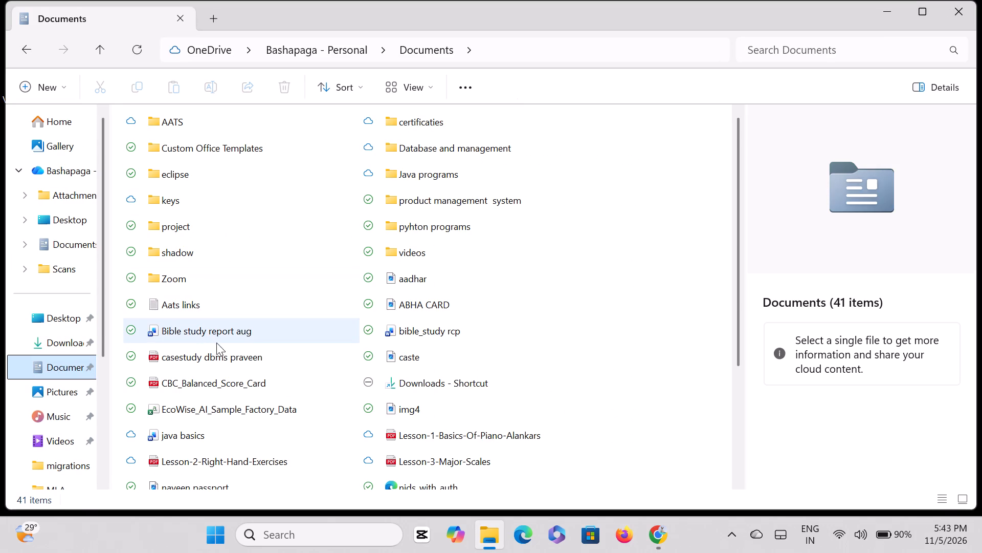
pyautogui.doubleClick(440, 326)
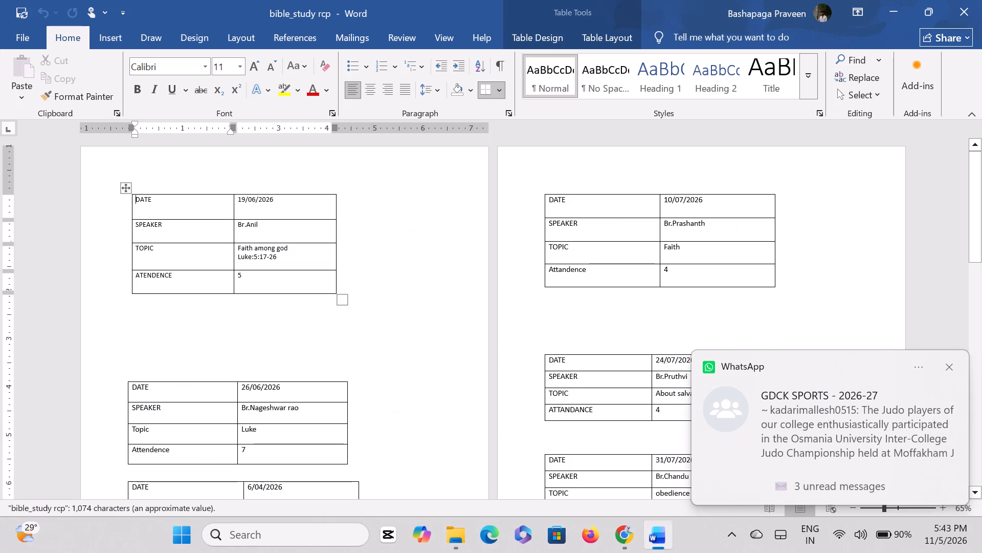
# Look through the Bible study session tables from the start to the first blank one, enlarging the page view for reading.
pyautogui.scroll(-5, 508, 268)
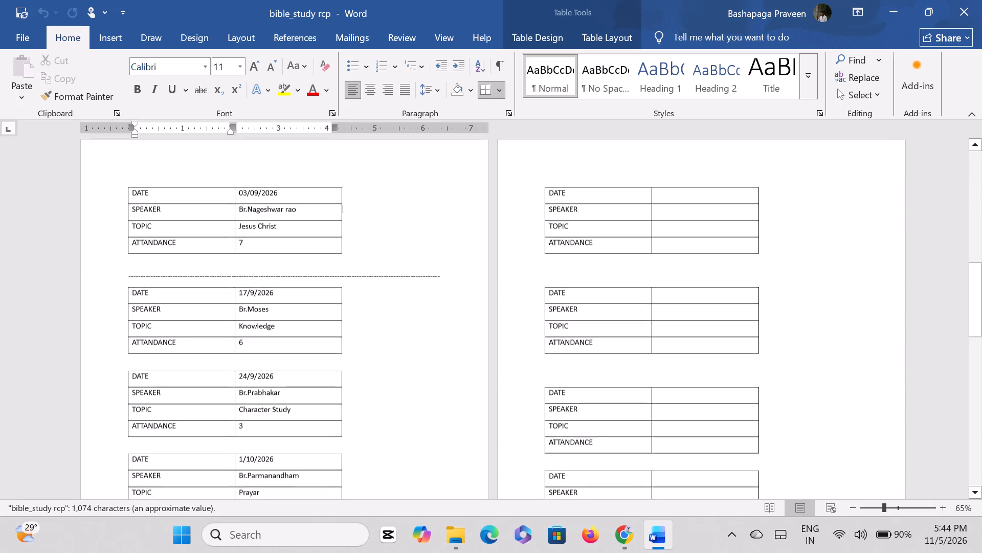
pyautogui.scroll(-4, 508, 268)
pyautogui.scroll(3, 508, 268)
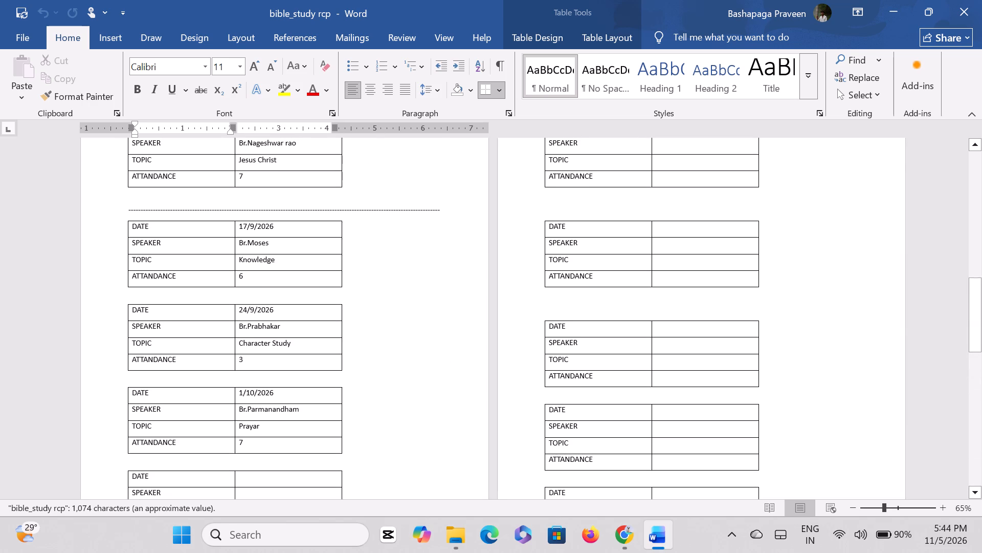
pyautogui.scroll(3, 508, 268)
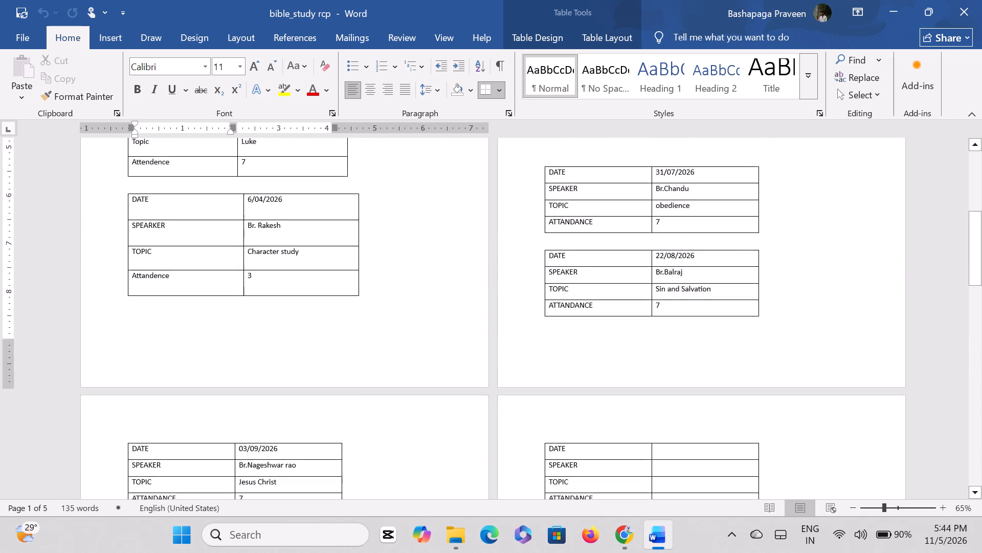
pyautogui.scroll(2, 508, 268)
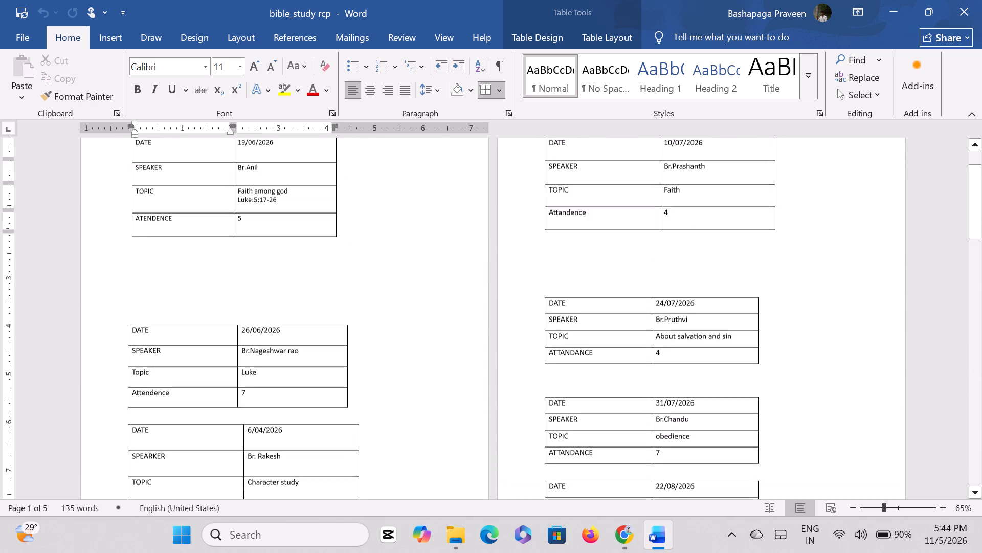
pyautogui.scroll(1, 508, 268)
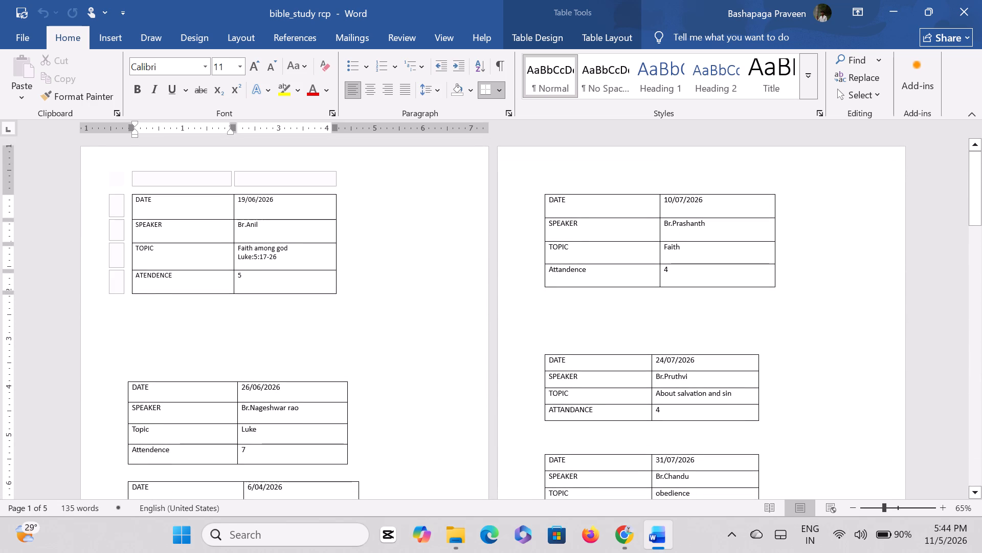
pyautogui.scroll(-1, 508, 268)
pyautogui.keyDown('ctrl'); pyautogui.scroll(1, 508, 268); pyautogui.keyUp('ctrl')
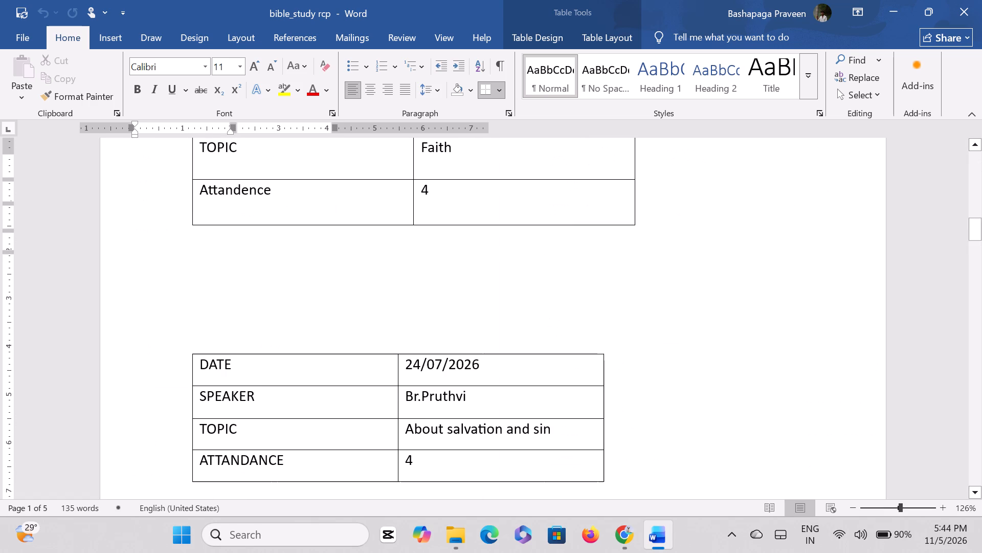
pyautogui.scroll(-4, 508, 268)
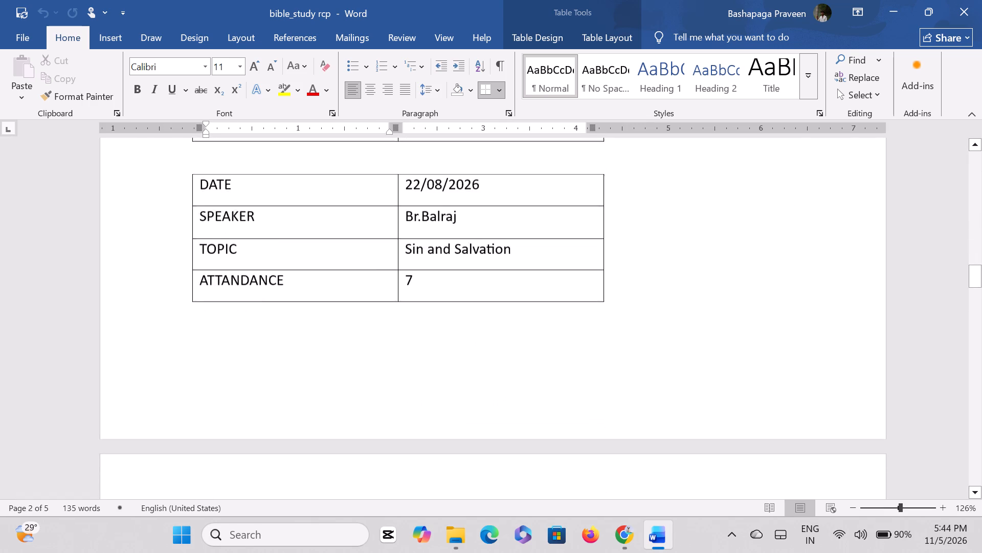
pyautogui.scroll(-1, 508, 268)
pyautogui.scroll(2, 508, 268)
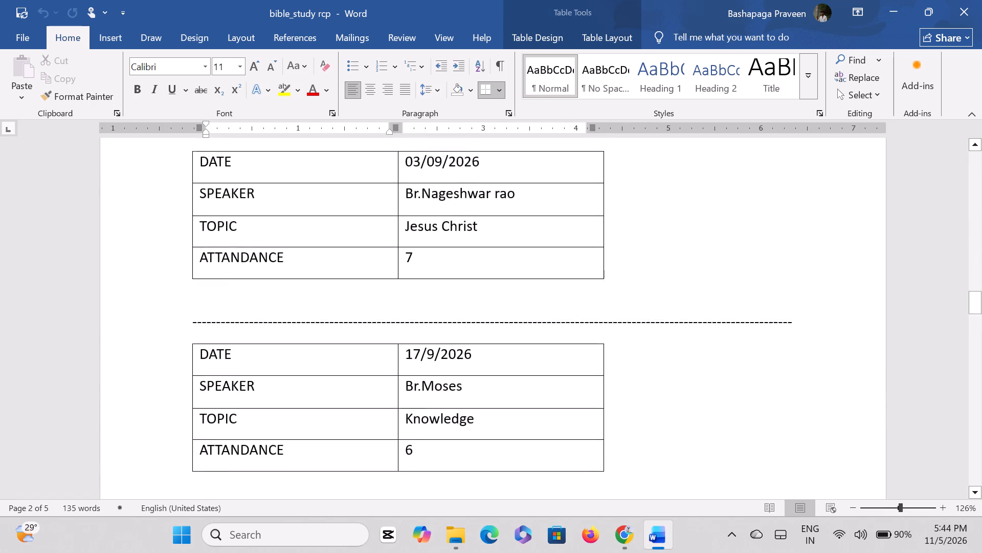
pyautogui.scroll(-3, 508, 268)
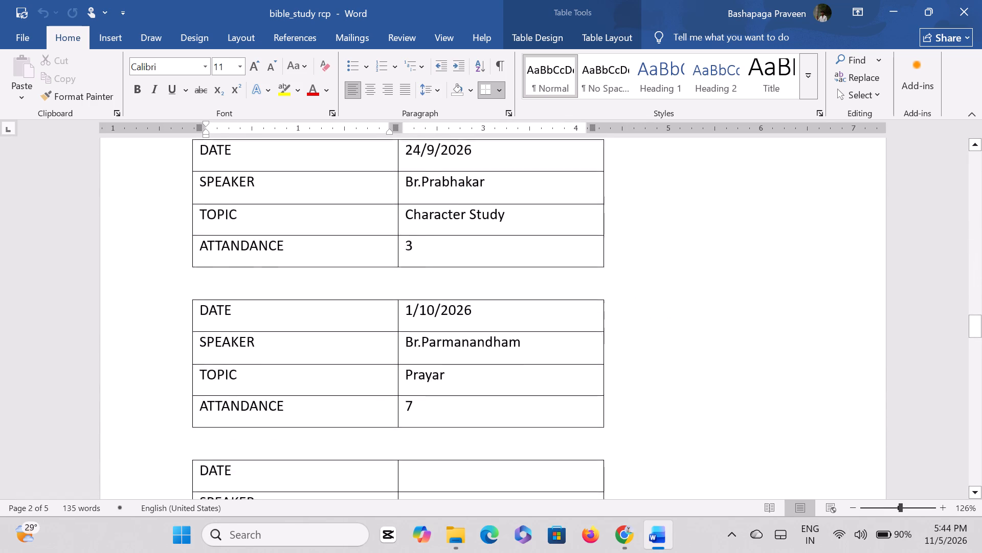
pyautogui.scroll(2, 508, 268)
pyautogui.scroll(-1, 508, 268)
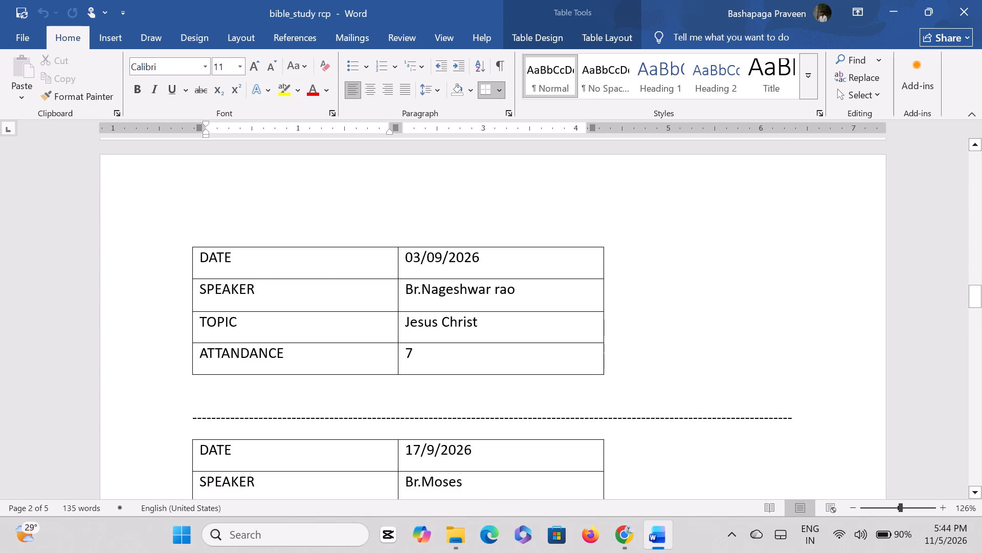
pyautogui.scroll(-3, 508, 268)
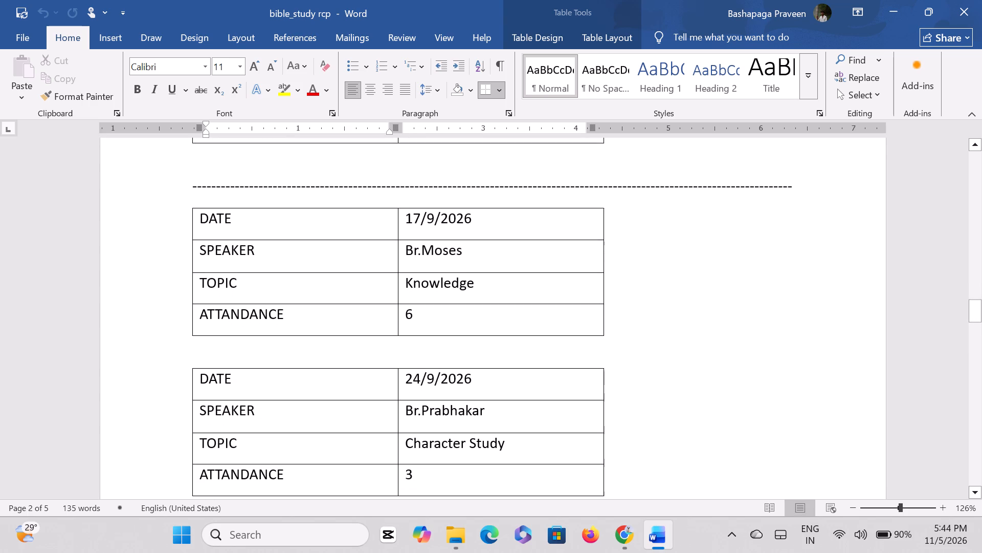
pyautogui.scroll(-3, 508, 268)
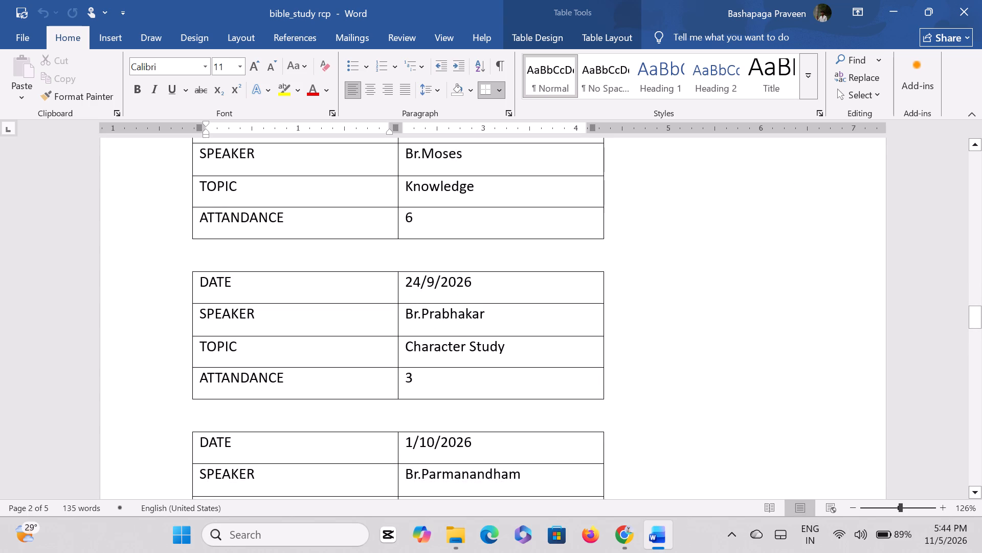
pyautogui.scroll(-3, 508, 268)
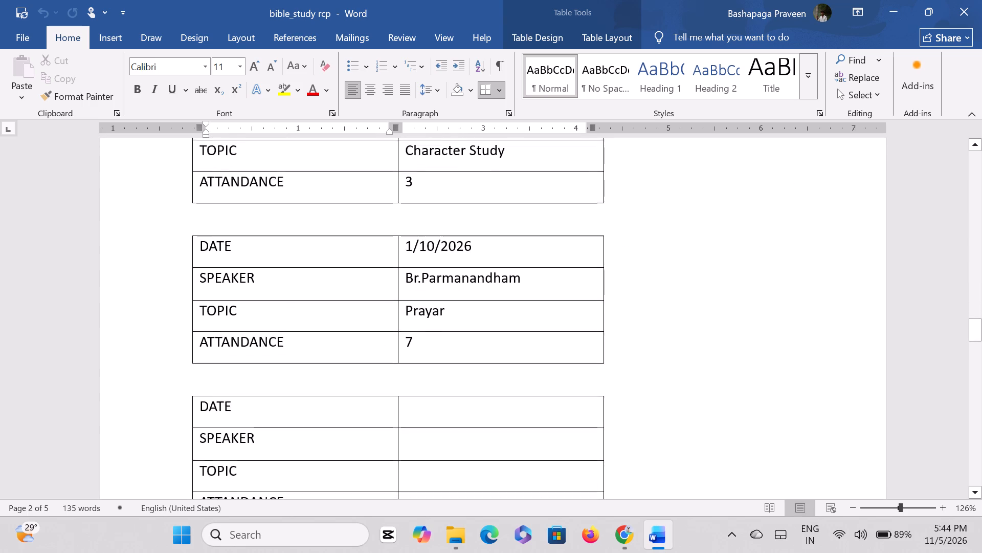
pyautogui.scroll(-1, 508, 268)
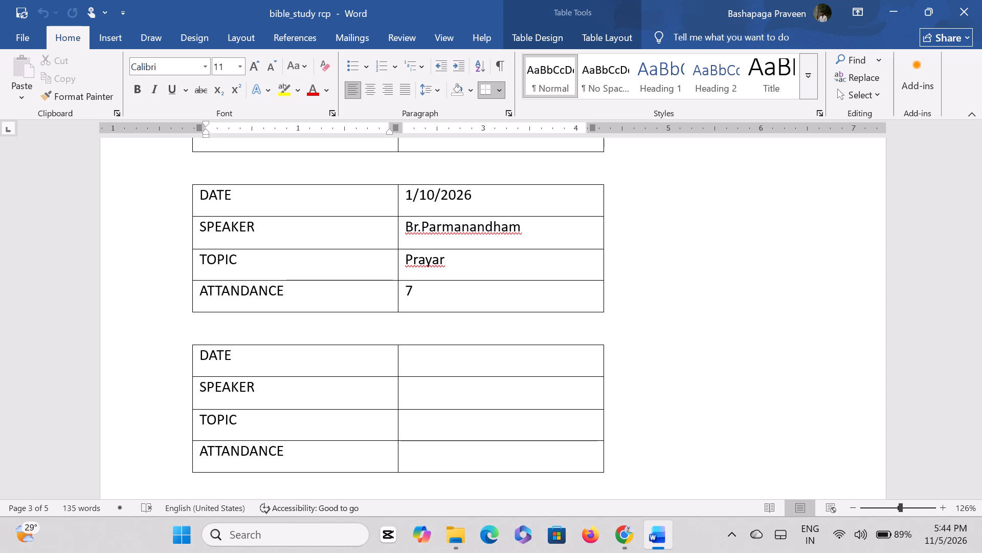
# Enter date 29/10/2026 and speaker Br.Pruthvi in the blank table below the 1/10/2026 session.
pyautogui.click(417, 364)
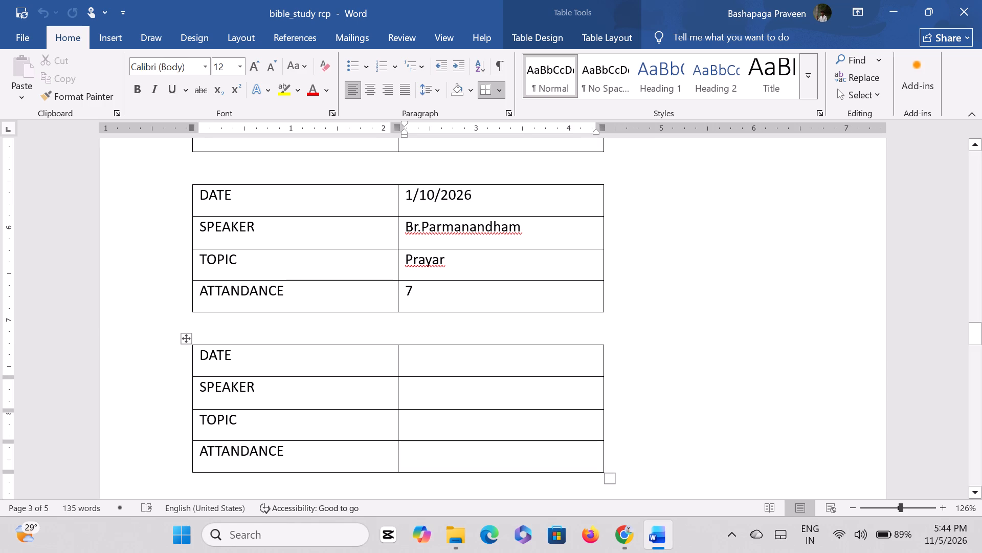
pyautogui.write('29')
pyautogui.write('/10')
pyautogui.press('.')
pyautogui.press('BackSpace')
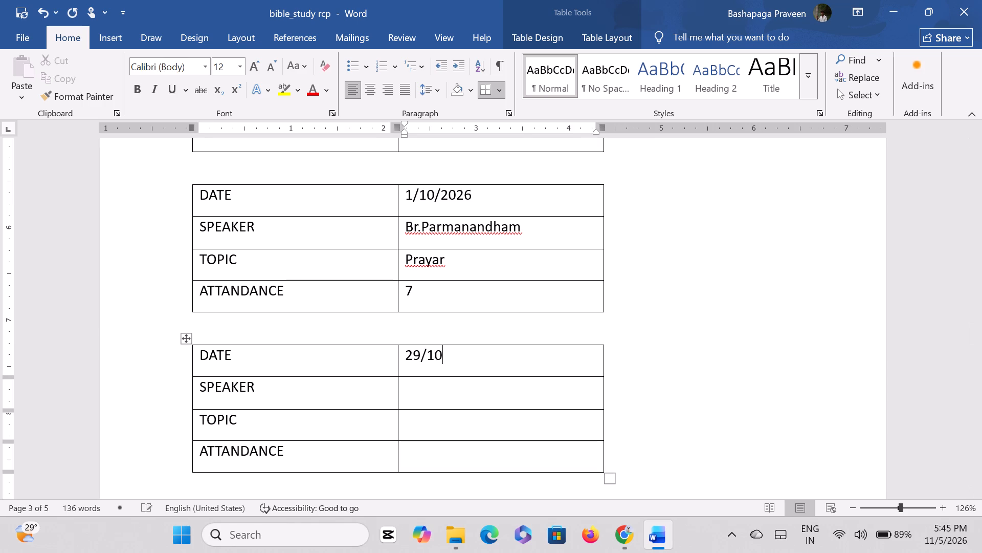
pyautogui.write('/2026')
pyautogui.click(450, 392)
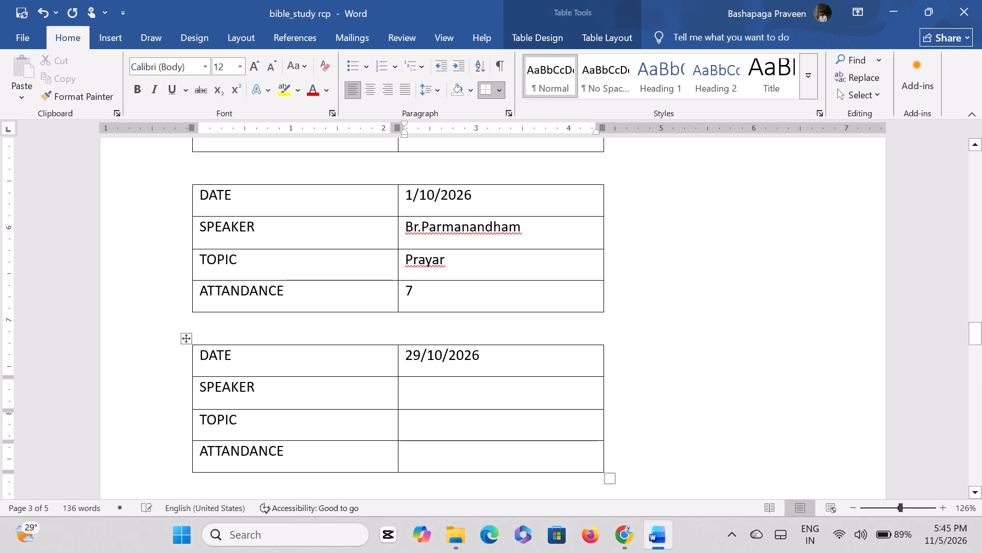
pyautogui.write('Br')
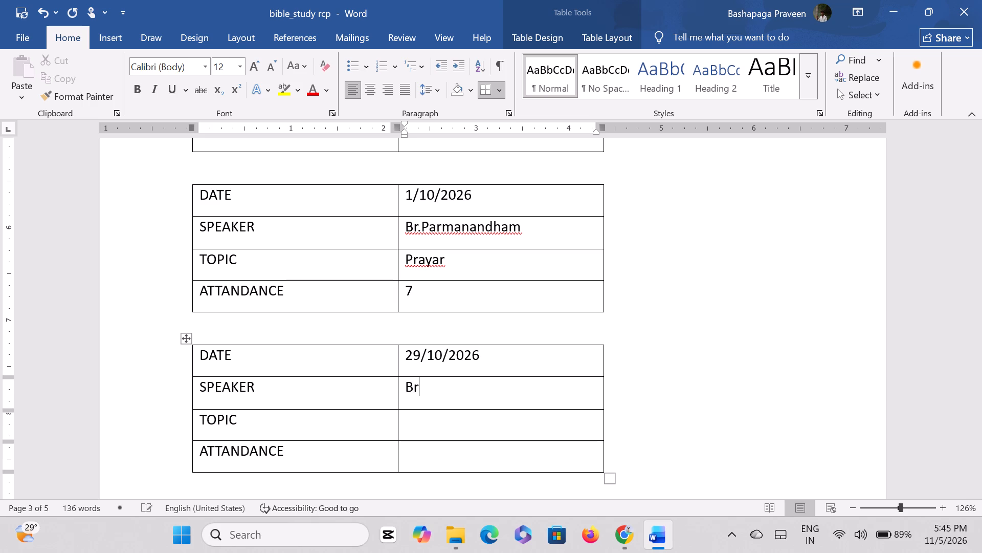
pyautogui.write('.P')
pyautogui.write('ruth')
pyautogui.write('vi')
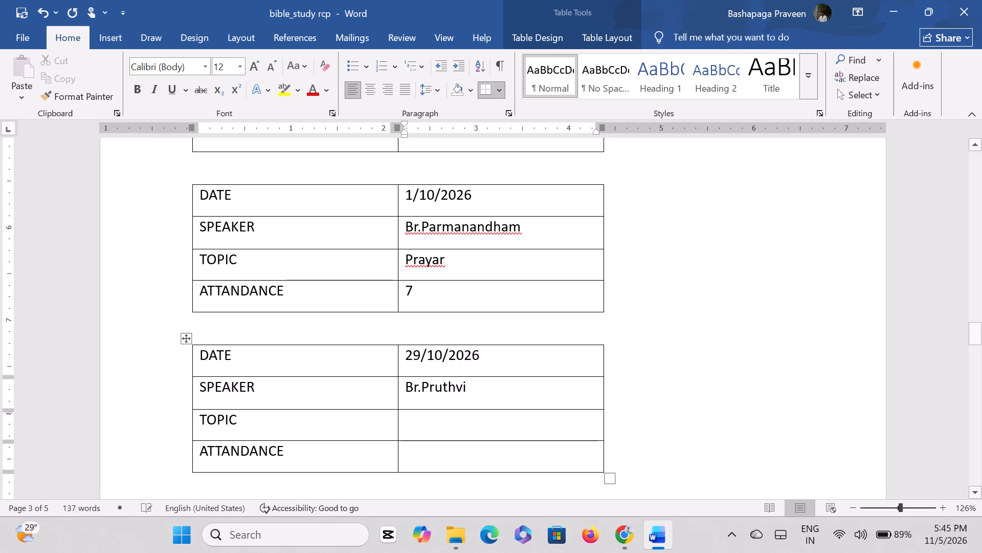
# Enter topic Quite Time and attendance 4 in the 29/10/2026 table.
pyautogui.click(463, 428)
pyautogui.hotkey('shift', 'q')
pyautogui.write('uite')
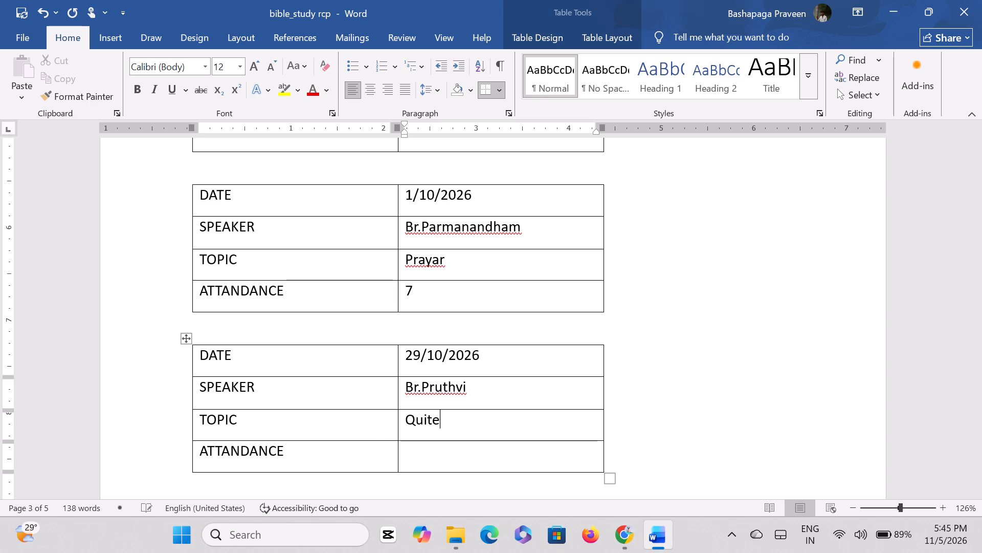
pyautogui.press('space')
pyautogui.write('Time')
pyautogui.click(444, 464)
pyautogui.press('4')
# Enter the date 05/11/2026 in the blank table at the top of the following page.
pyautogui.scroll(-5, 444, 464)
pyautogui.scroll(1, 444, 464)
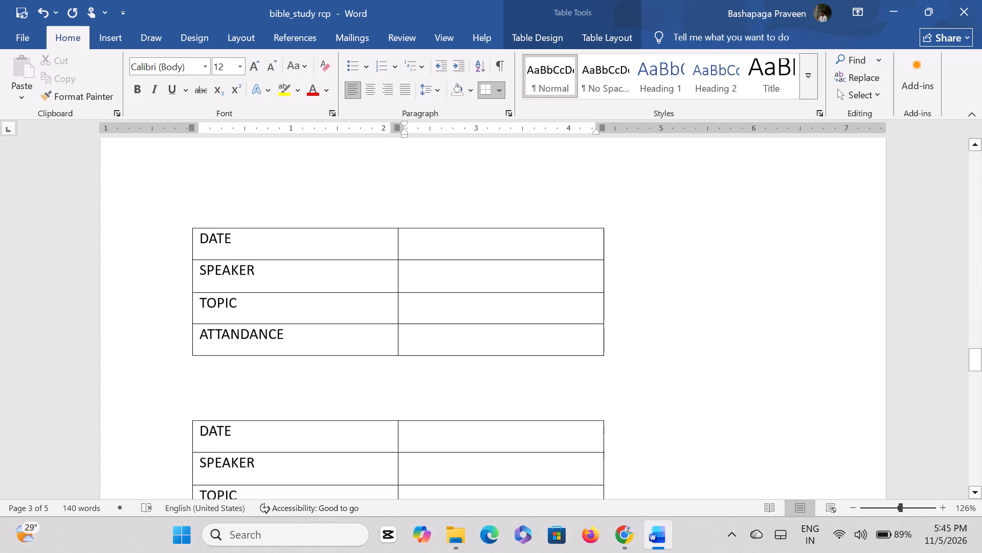
pyautogui.scroll(1, 444, 464)
pyautogui.click(436, 344)
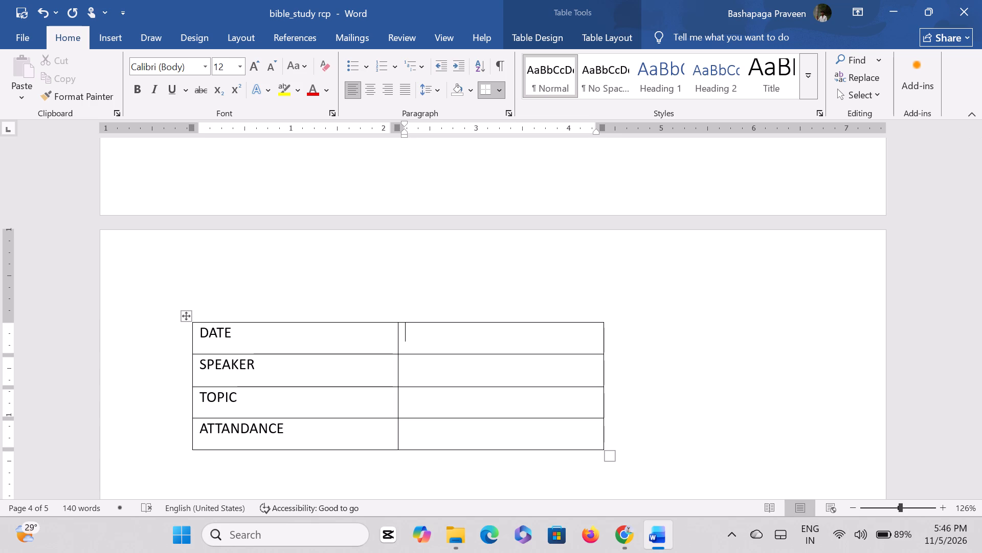
pyautogui.press('5')
pyautogui.press('/')
pyautogui.press('BackSpace')
pyautogui.press('BackSpace')
pyautogui.write('05//')
pyautogui.press('BackSpace')
pyautogui.write('11')
pyautogui.write('/2026')
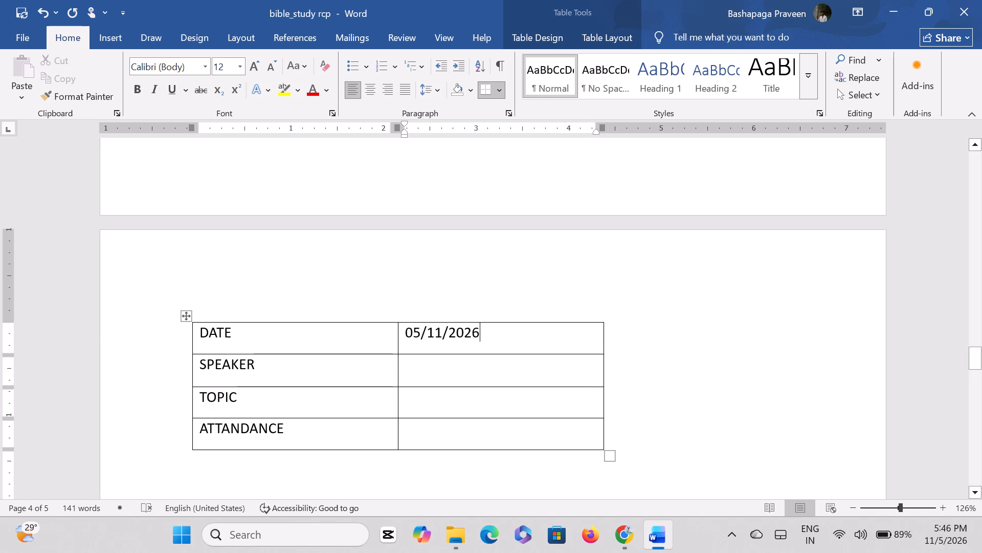
# Enter the speaker Br.Chandu in the 05/11/2026 session table.
pyautogui.click(467, 364)
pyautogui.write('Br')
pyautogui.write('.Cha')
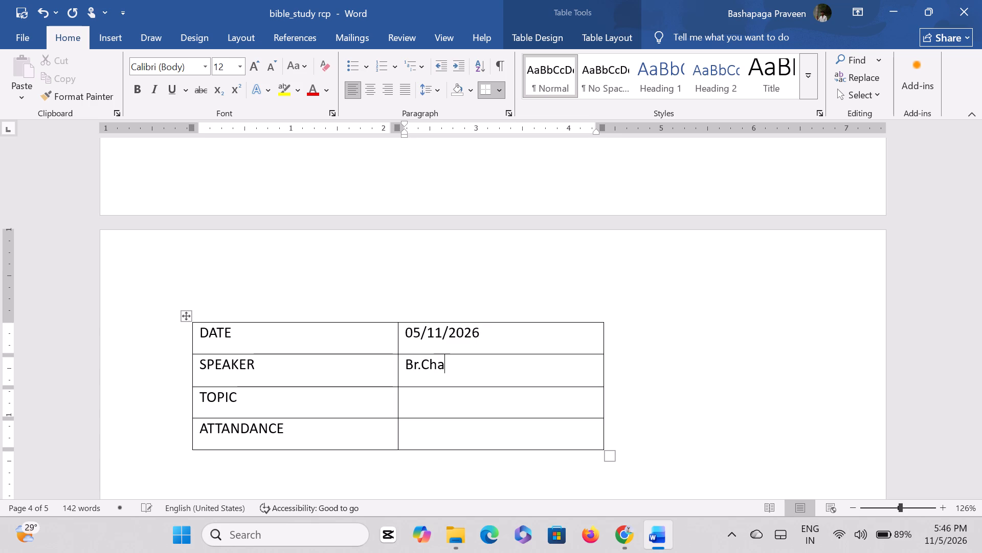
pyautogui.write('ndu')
# Enter the topic "Friendship:Know your friends and understand the dangers of friendship" in the 05/11/2026 session table.
pyautogui.click(431, 408)
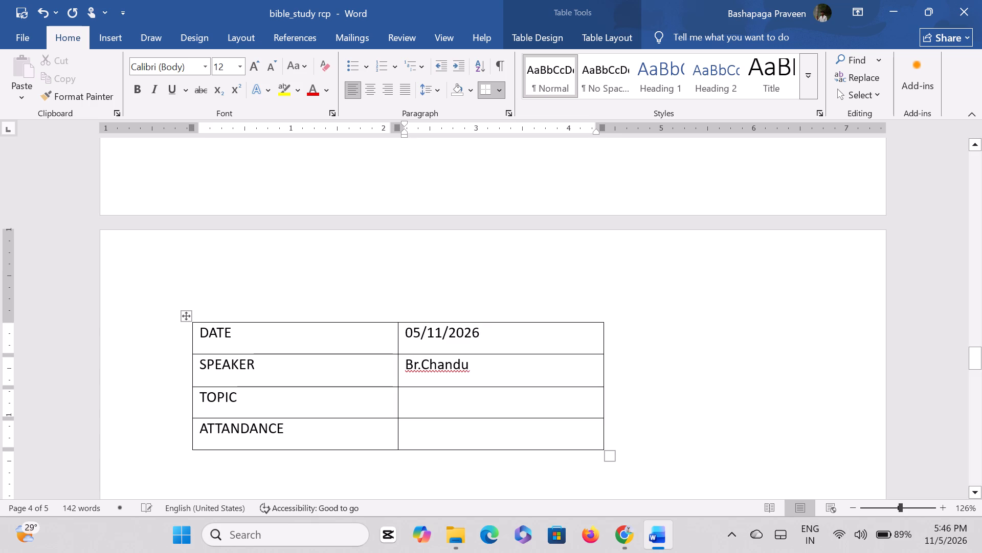
pyautogui.write('Fri')
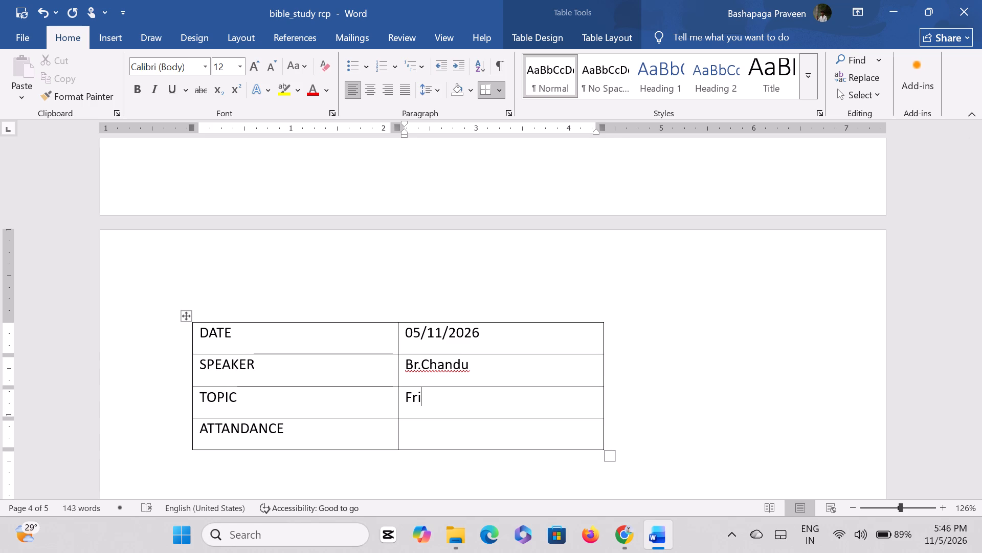
pyautogui.write('end')
pyautogui.write('ship')
pyautogui.hotkey('shift', ':')
pyautogui.write('Ko')
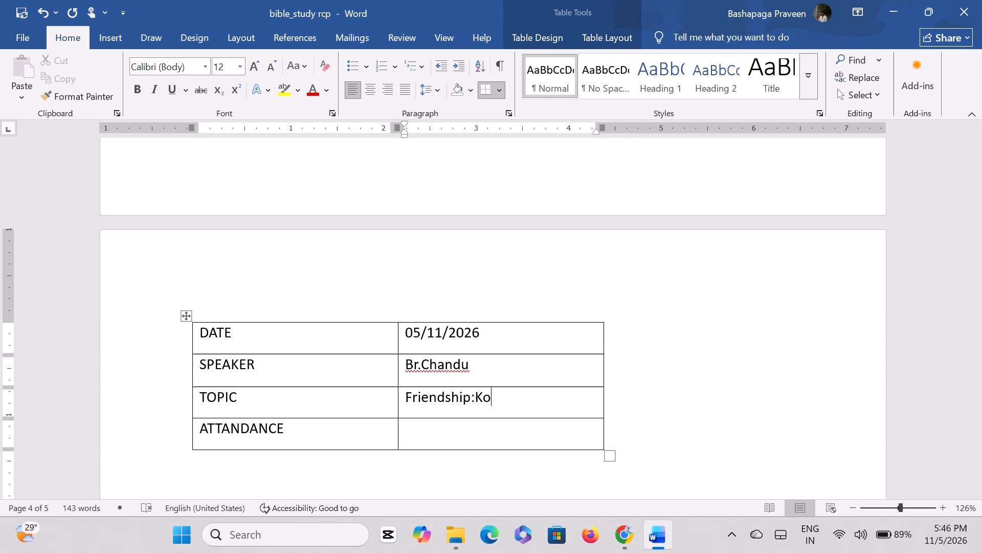
pyautogui.press('BackSpace')
pyautogui.write('now')
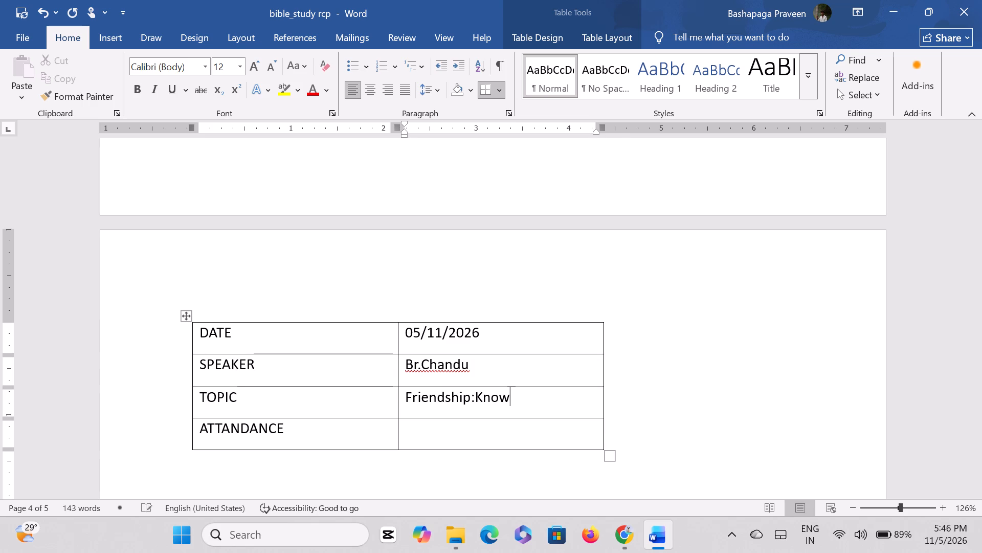
pyautogui.press('space')
pyautogui.write('your')
pyautogui.press('space')
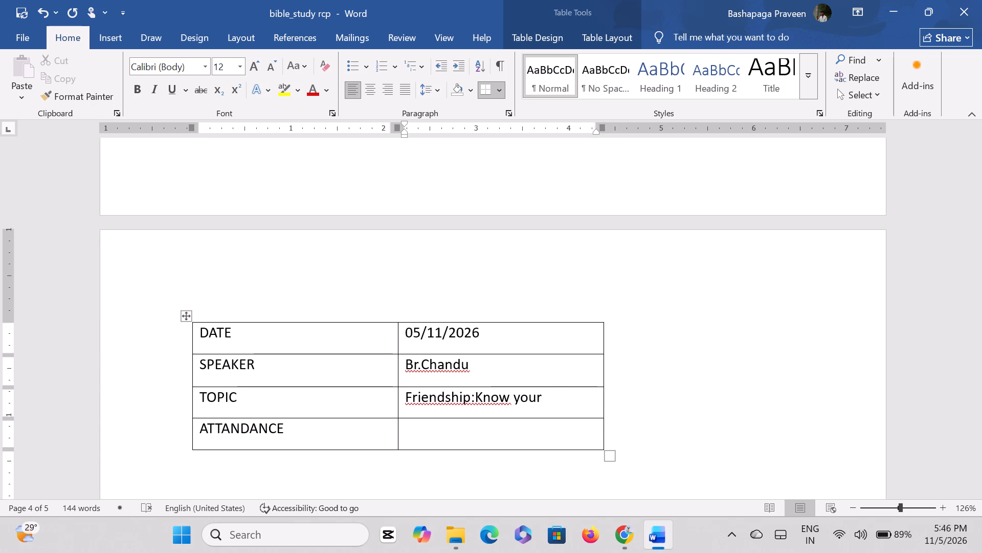
pyautogui.write('friends')
pyautogui.press('space')
pyautogui.write('and unde')
pyautogui.press('BackSpace')
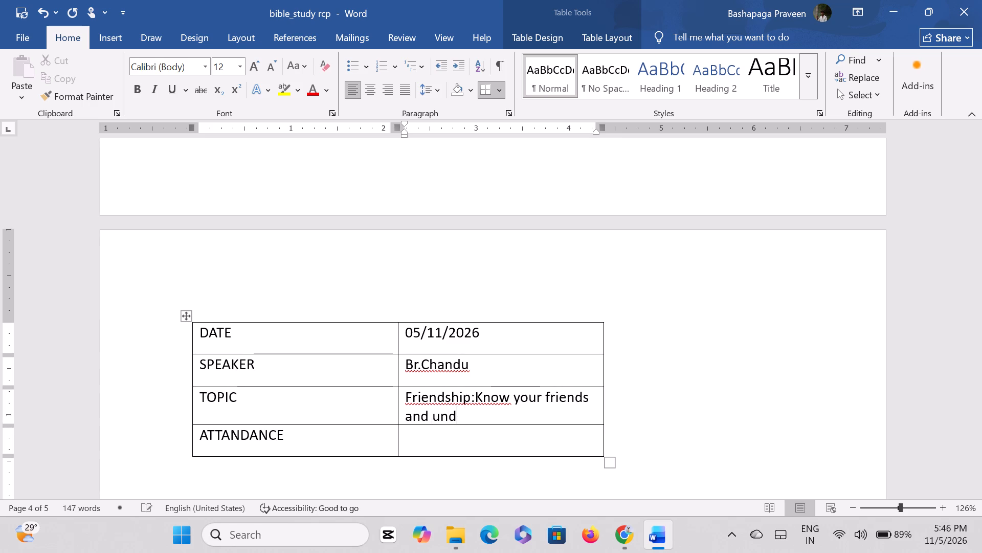
pyautogui.write('erstan')
pyautogui.press('BackSpace')
pyautogui.write('nd')
pyautogui.press('space')
pyautogui.write('the dan')
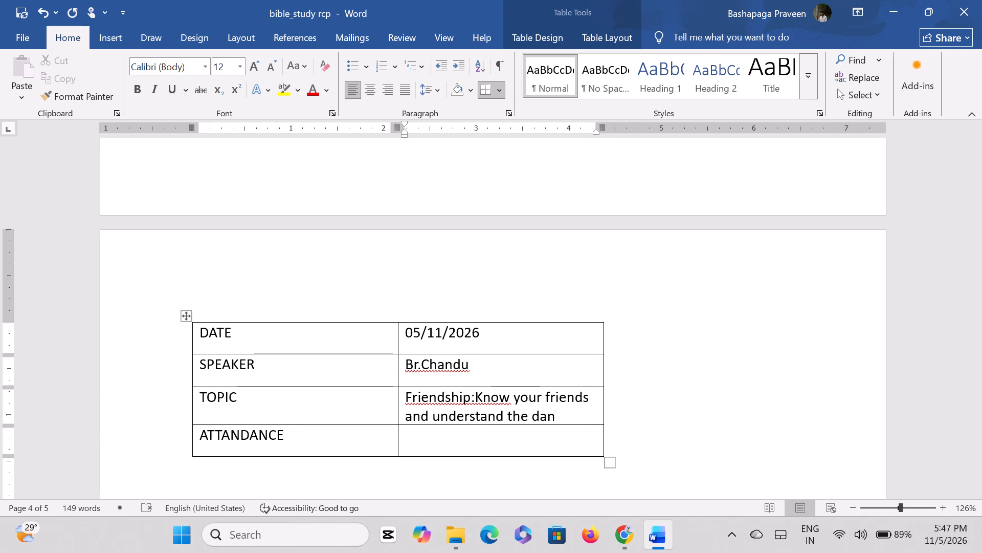
pyautogui.write('gers')
pyautogui.press('space')
pyautogui.write('of friend')
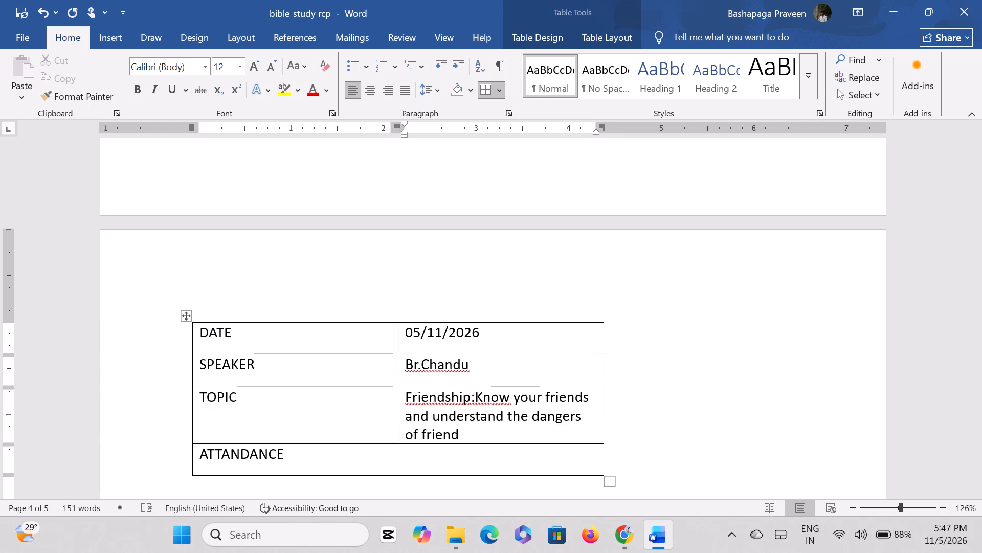
pyautogui.write('ship')
# Open the Bible study report aug document from the Documents folder and go to its PTC(JUNE-AUGEST) table.
pyautogui.scroll(-3, 486, 374)
pyautogui.scroll(4, 486, 374)
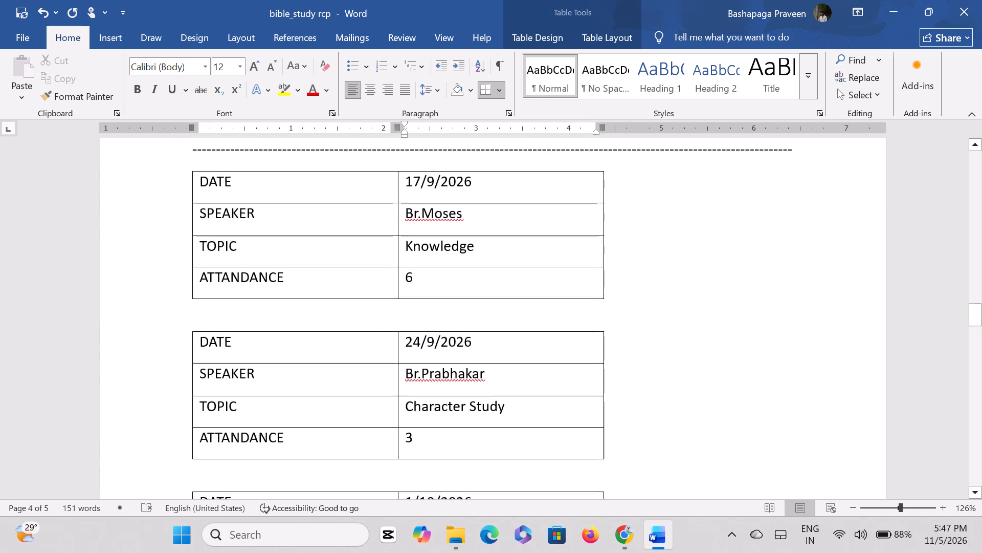
pyautogui.scroll(1, 486, 374)
pyautogui.click(486, 374)
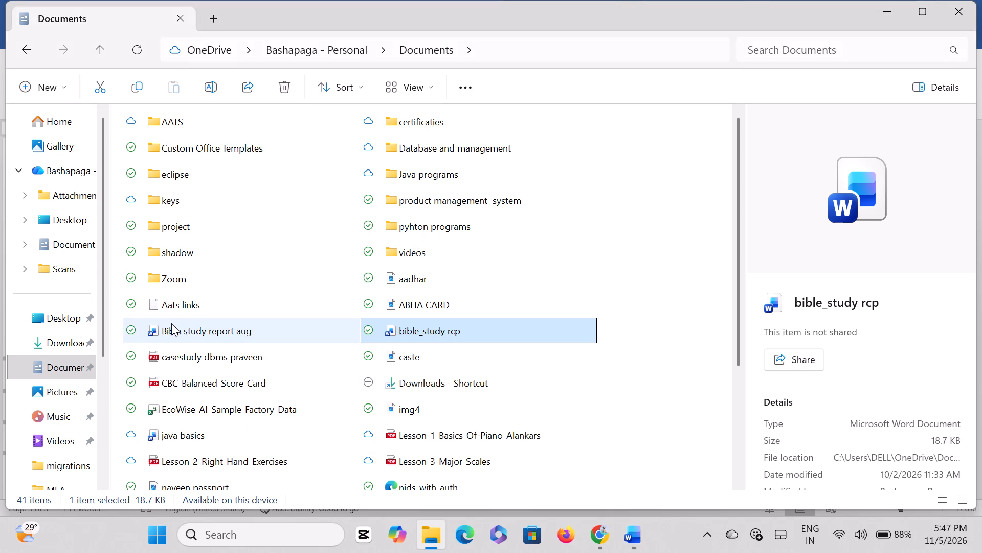
pyautogui.doubleClick(171, 325)
pyautogui.scroll(-1, 456, 303)
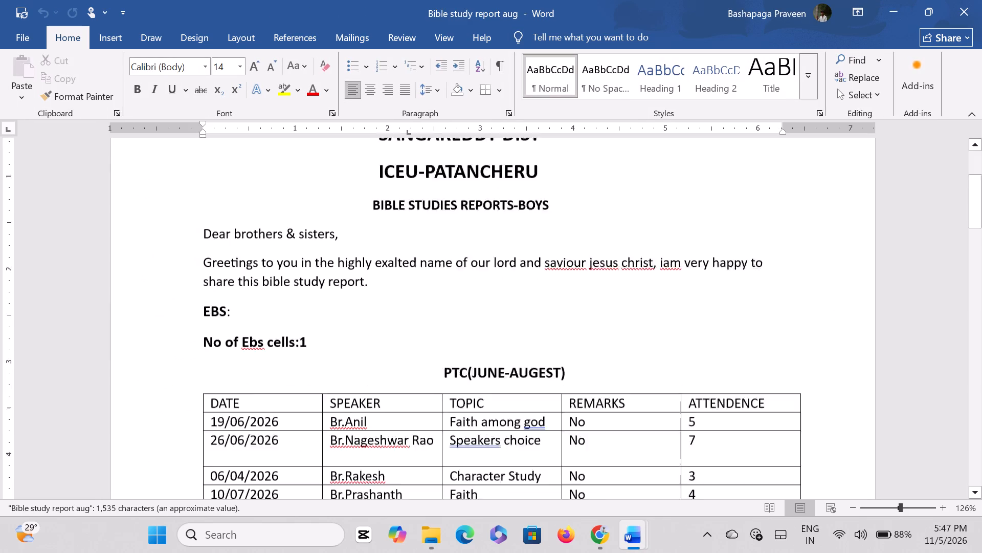
pyautogui.scroll(-2, 456, 303)
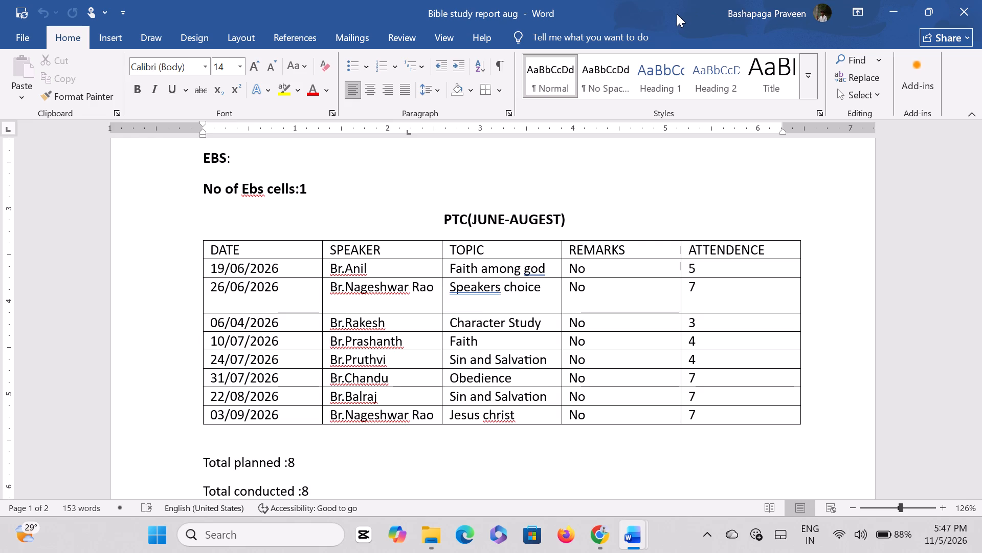
# Arrange Bible study report aug side by side with bible_study rcp, showing the 17/9/2026 session table for reference.
pyautogui.moveTo(677, 14); pyautogui.dragTo(324, 63)
pyautogui.scroll(3, 741, 334)
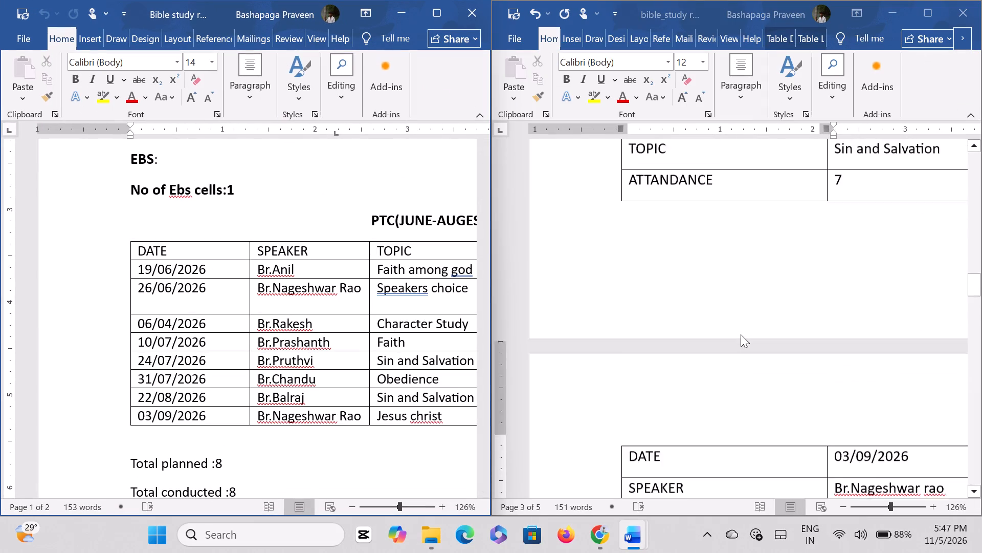
pyautogui.scroll(-4, 741, 334)
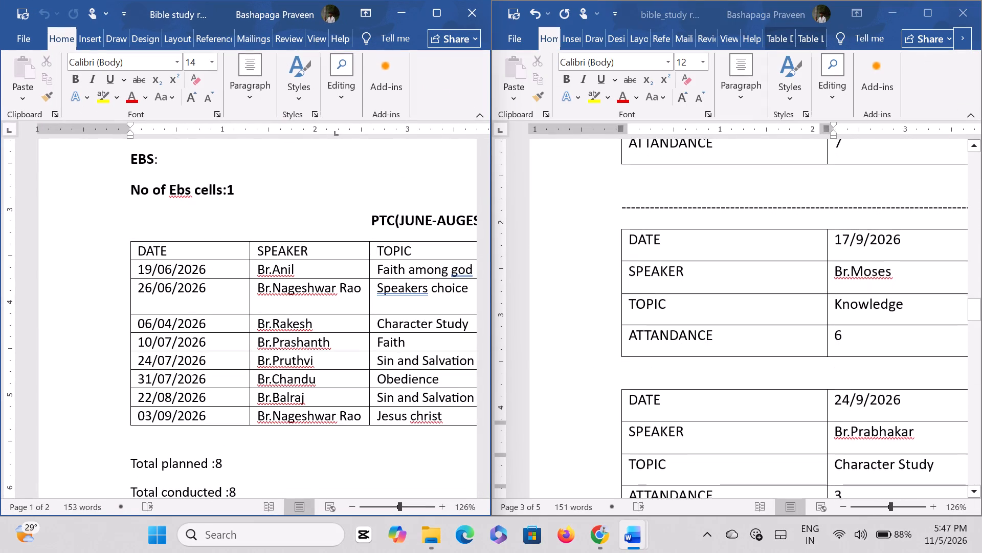
# Change the date in the first session row of the report's PTC table to 17/09/2026.
pyautogui.click(154, 268)
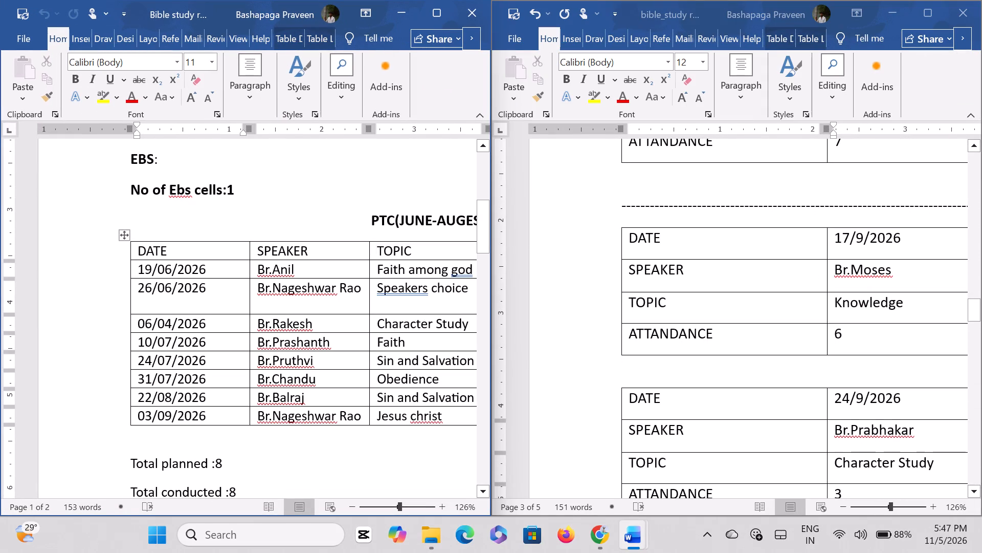
pyautogui.click(173, 263)
pyautogui.press('BackSpace')
pyautogui.press('BackSpace')
pyautogui.press('BackSpace')
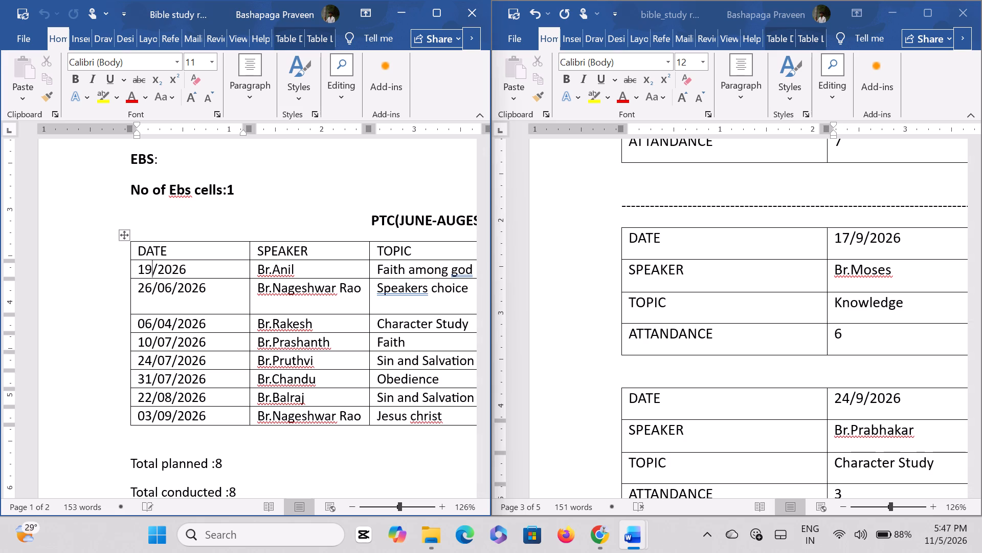
pyautogui.press('BackSpace')
pyautogui.press('BackSpace')
pyautogui.write('17')
pyautogui.press('/')
pyautogui.write('09')
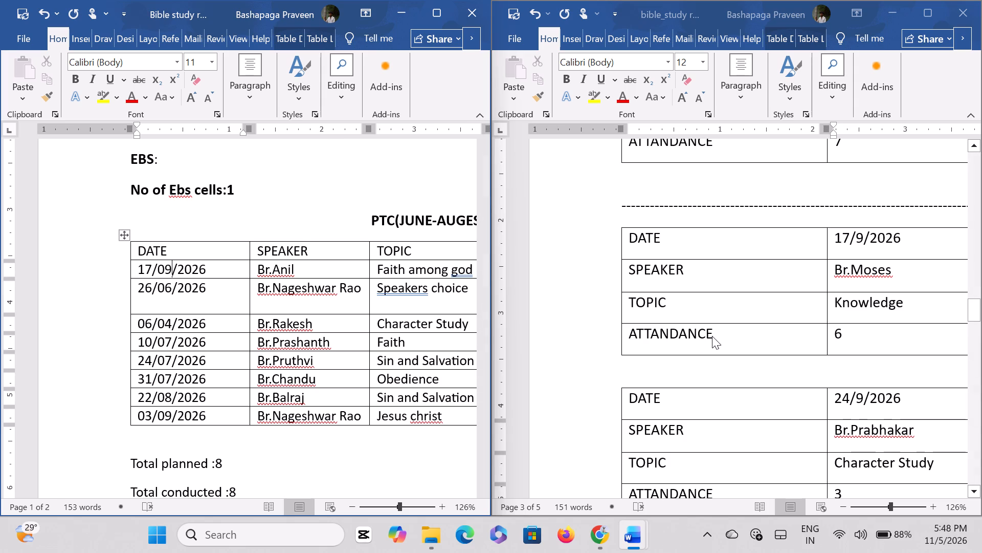
# Replace the speaker in the report's 17/09/2026 row with Br.Moses.
pyautogui.scroll(-1, 712, 336)
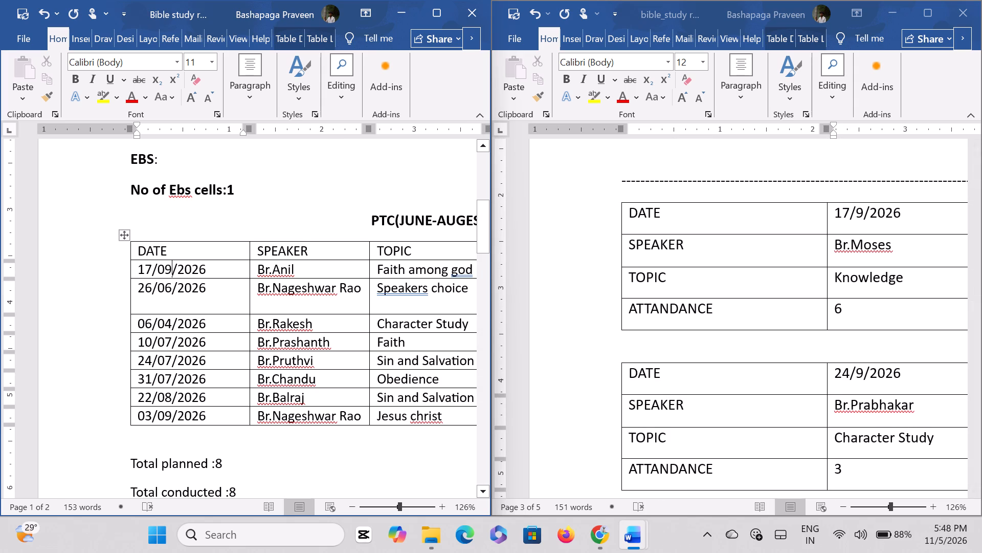
pyautogui.click(304, 273)
pyautogui.press('BackSpace')
pyautogui.press('BackSpace')
pyautogui.press('BackSpace')
pyautogui.press('BackSpace')
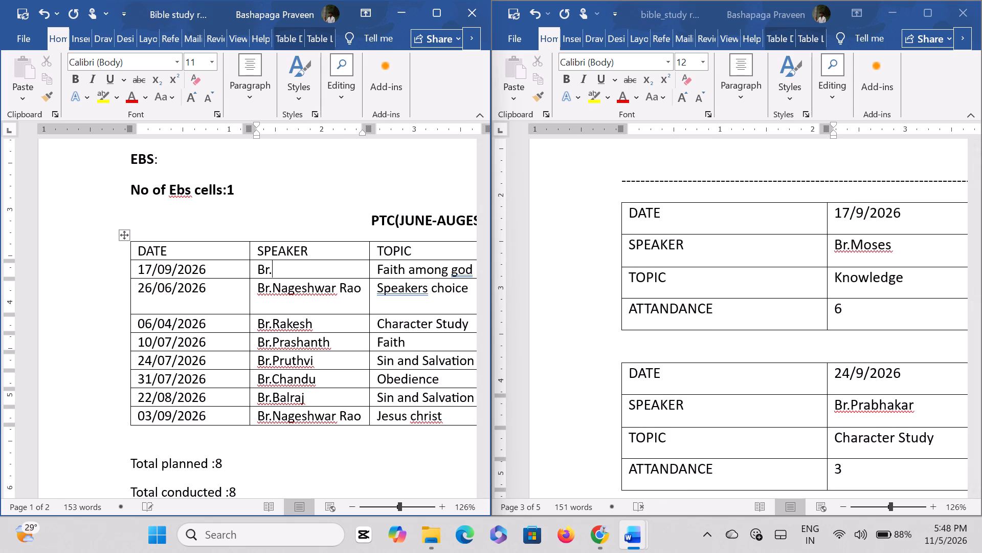
pyautogui.write('MOses')
pyautogui.press('BackSpace')
pyautogui.press('BackSpace')
pyautogui.press('BackSpace')
pyautogui.press('BackSpace')
pyautogui.write('oses')
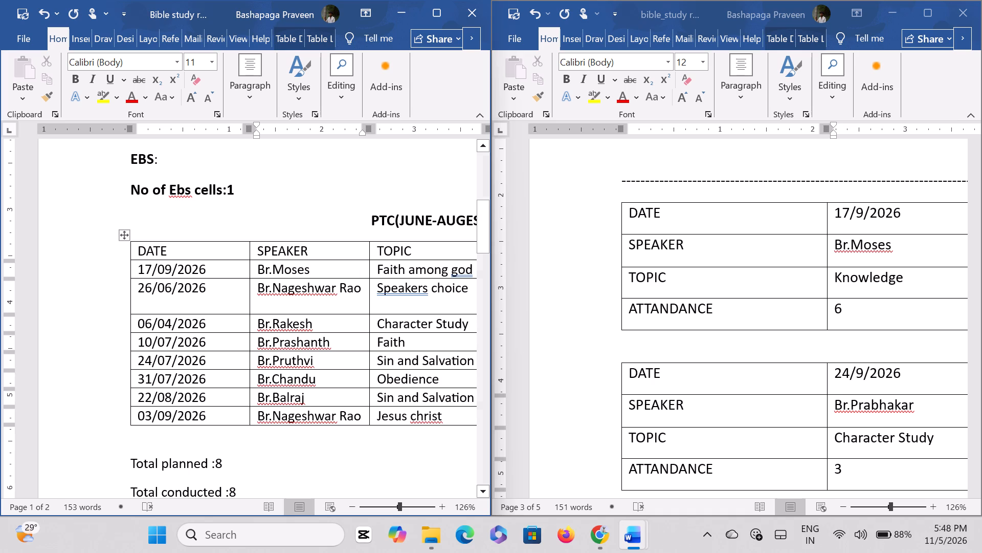
# Change the date in the second session row of the report's PTC table to 24/09/2026.
pyautogui.click(170, 287)
pyautogui.press('BackSpace')
pyautogui.press('9')
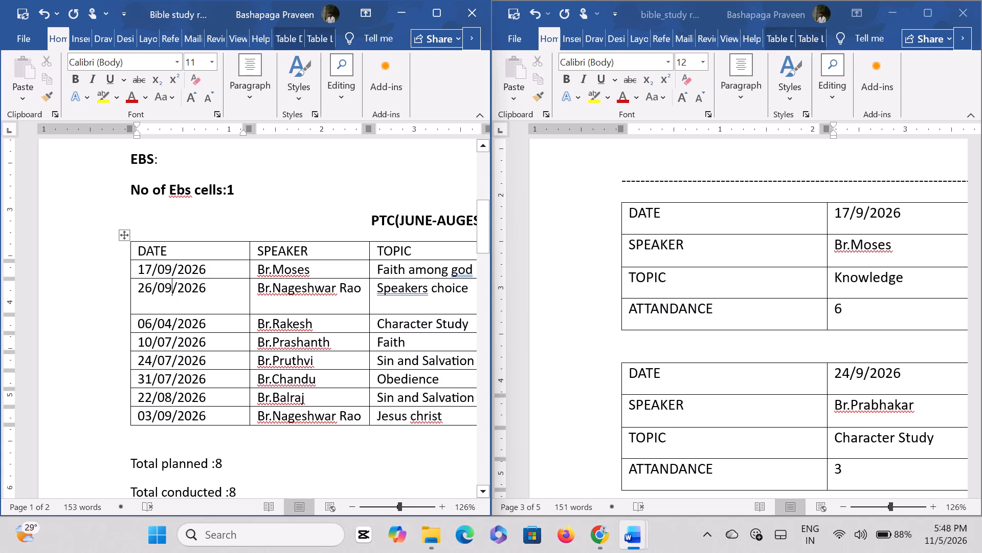
pyautogui.click(150, 287)
pyautogui.press('BackSpace')
pyautogui.press('4')
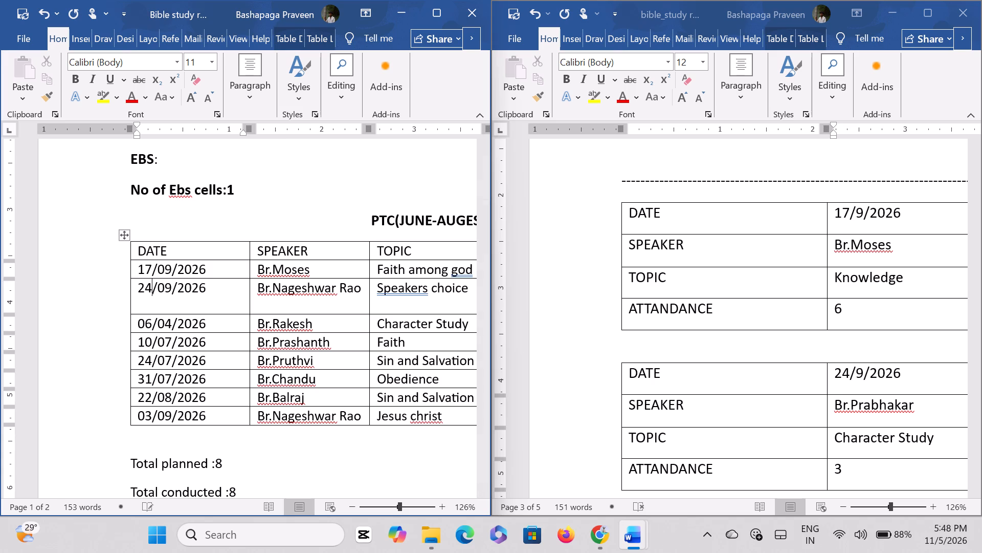
# Replace the speaker in the report's 24/09/2026 row with Br.Prabhakar.
pyautogui.click(363, 290)
pyautogui.press('BackSpace')
pyautogui.press('BackSpace')
pyautogui.press('BackSpace')
pyautogui.press('BackSpace')
pyautogui.press('BackSpace')
pyautogui.press('BackSpace')
pyautogui.press('BackSpace')
pyautogui.press('BackSpace')
pyautogui.press('BackSpace')
pyautogui.press('BackSpace')
pyautogui.press('BackSpace')
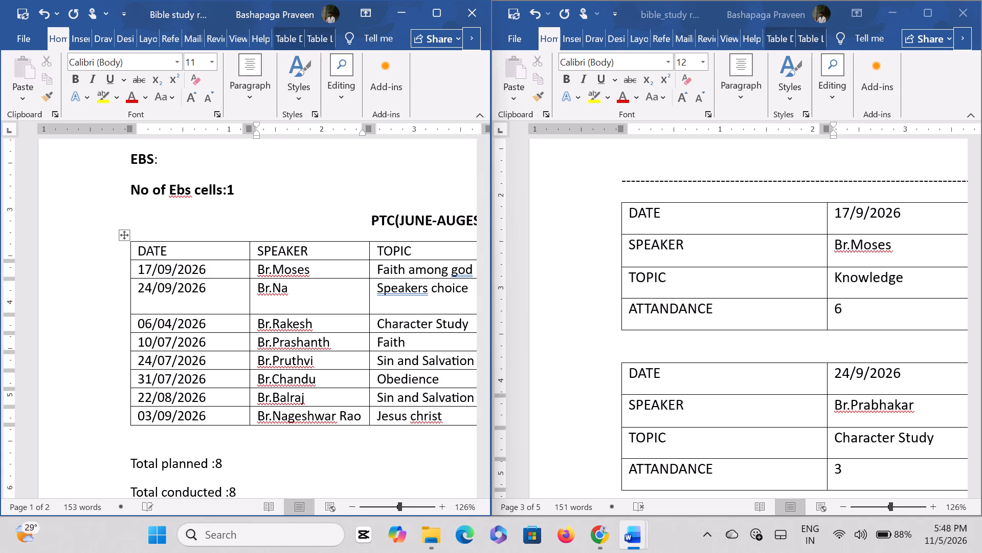
pyautogui.press('BackSpace')
pyautogui.press('BackSpace')
pyautogui.write('Pra')
pyautogui.write('bj')
pyautogui.press('BackSpace')
pyautogui.write('hakar')
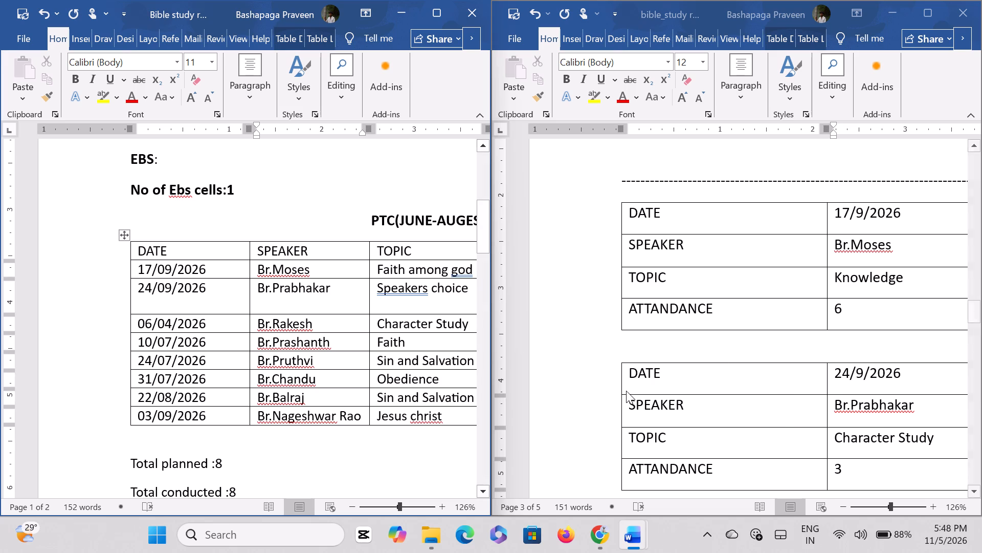
# Replace the topic in the report's 17/09/2026 row with Knowledge.
pyautogui.scroll(-1, 764, 408)
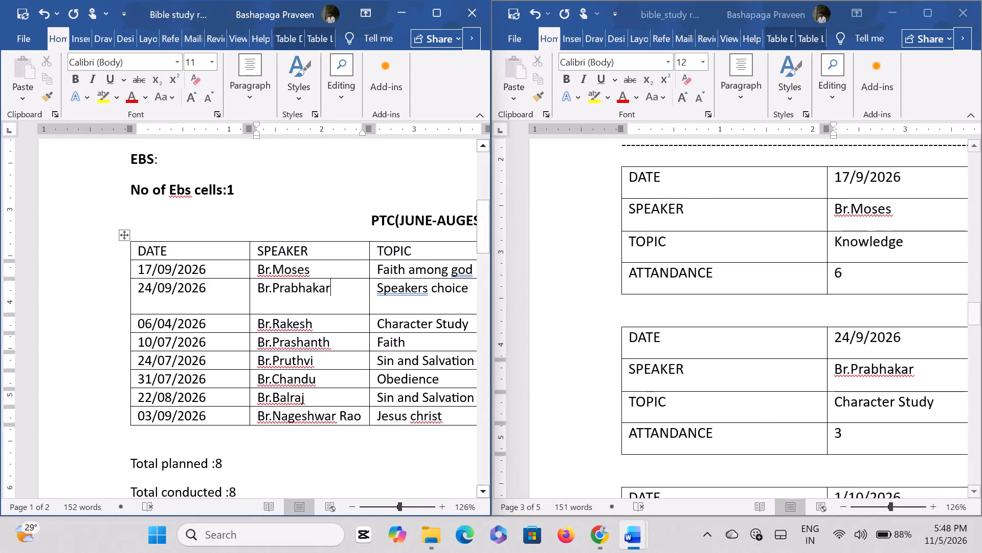
pyautogui.hscroll(-1, 447, 271)
pyautogui.click(444, 267)
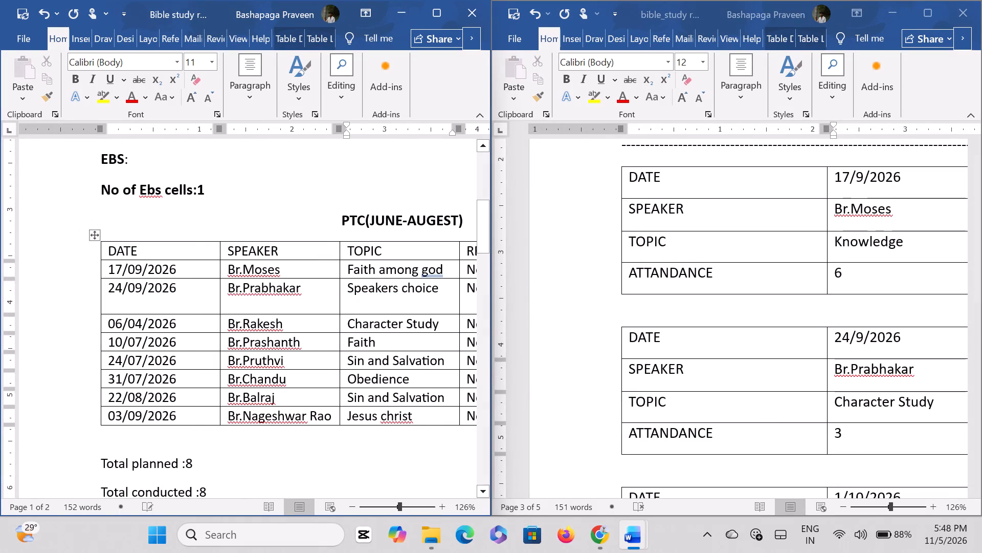
pyautogui.press('BackSpace')
pyautogui.press('BackSpace')
pyautogui.press('BackSpace')
pyautogui.press('BackSpace')
pyautogui.press('BackSpace')
pyautogui.press('BackSpace')
pyautogui.press('BackSpace')
pyautogui.press('BackSpace')
pyautogui.press('BackSpace')
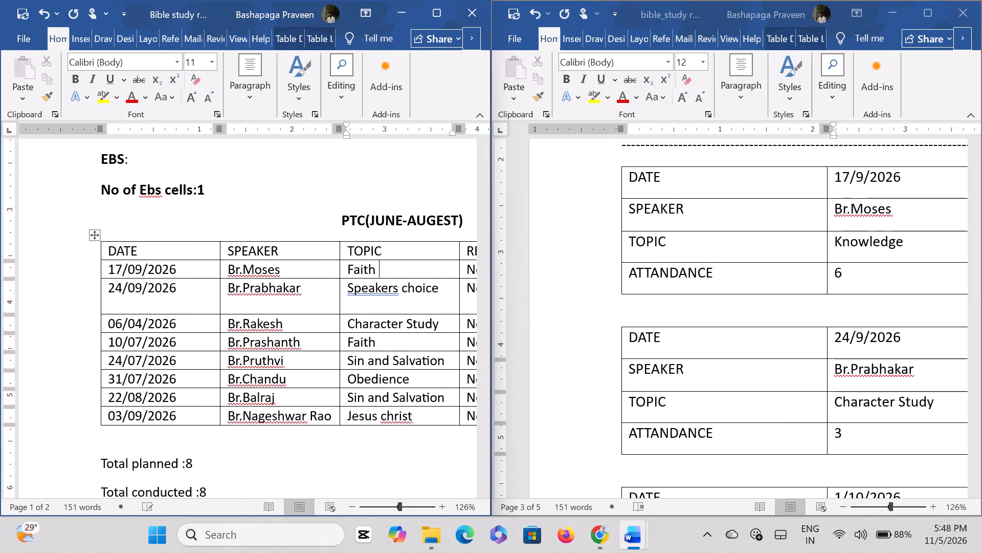
pyautogui.press('BackSpace')
pyautogui.press('BackSpace')
pyautogui.press('BackSpace')
pyautogui.press('BackSpace')
pyautogui.press('BackSpace')
pyautogui.press('BackSpace')
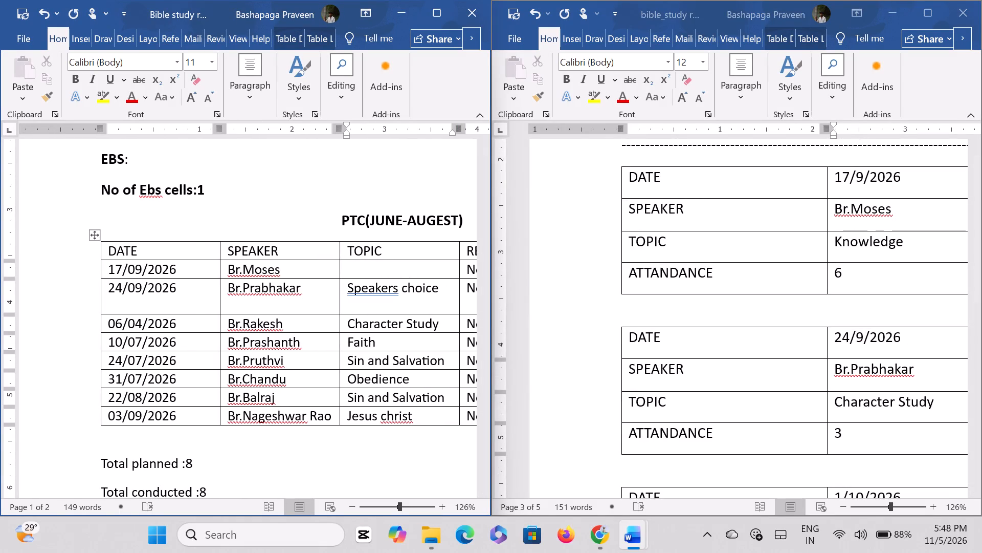
pyautogui.hotkey('shift', 'k')
pyautogui.write('nowle')
pyautogui.write('dge')
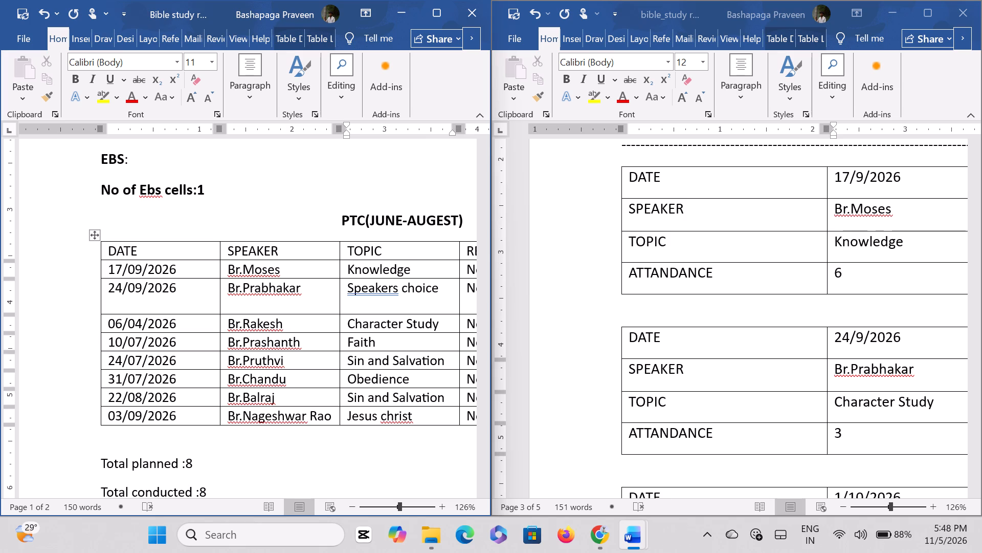
# Set the attendance in the report's 17/09/2026 row to 6.
pyautogui.hscroll(-2, 432, 254)
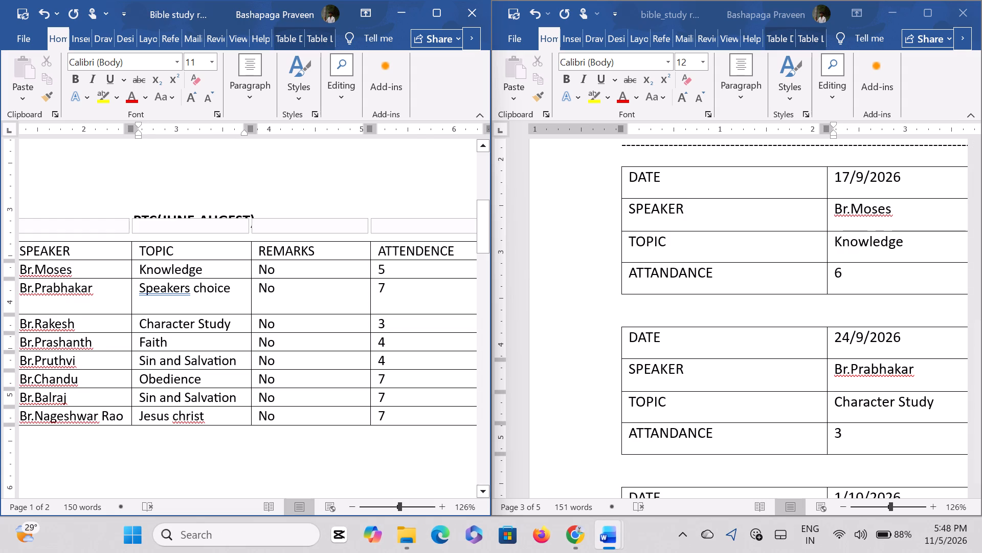
pyautogui.click(406, 270)
pyautogui.press('BackSpace')
pyautogui.press('6')
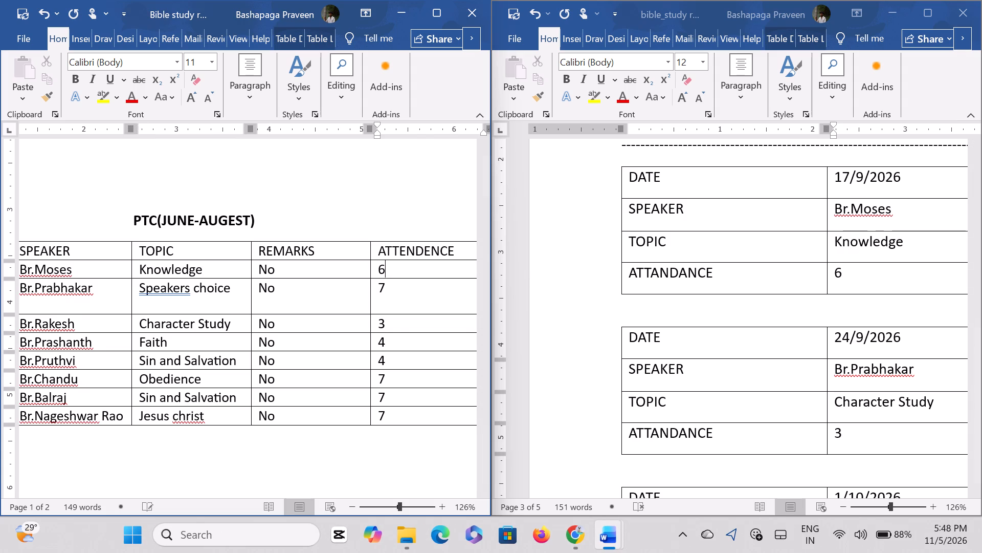
# Copy the topic Character Study from bible_study rcp's 24/9/2026 table over the topic in the report's 24/09/2026 row.
pyautogui.hscroll(1, 332, 250)
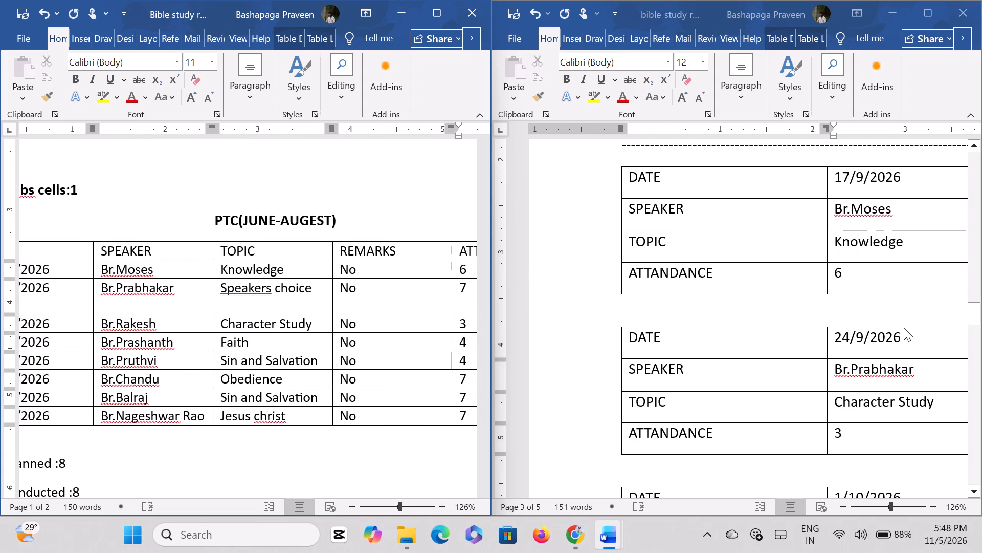
pyautogui.scroll(-1, 904, 328)
pyautogui.doubleClick(931, 354)
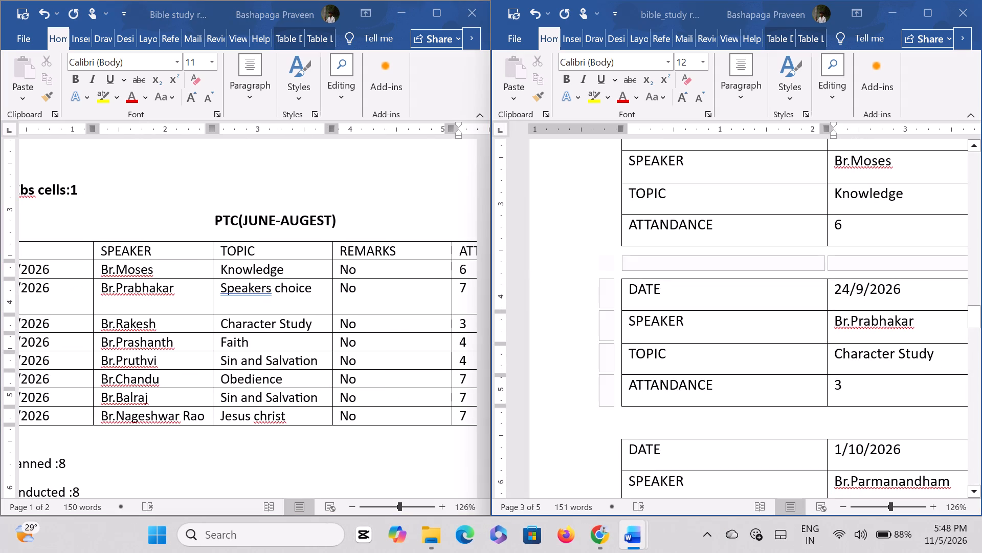
pyautogui.moveTo(935, 355); pyautogui.dragTo(848, 352)
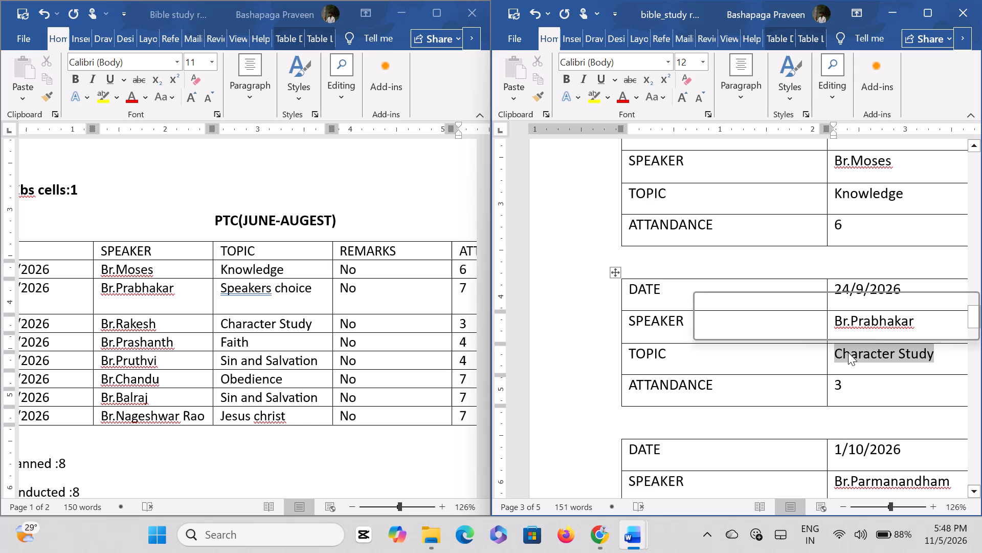
pyautogui.hotkey('ctrl', 'c')
pyautogui.click(314, 288)
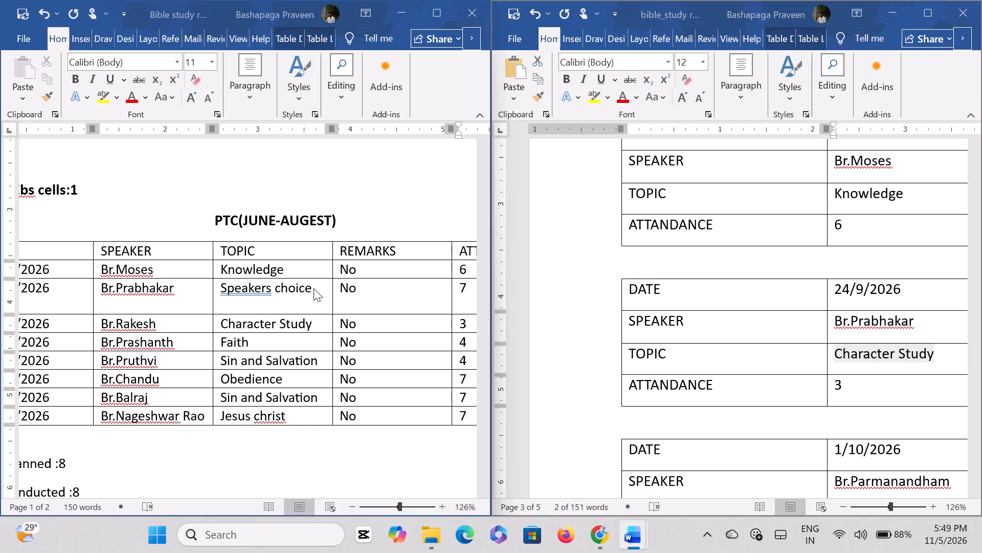
pyautogui.hotkey('ctrl', 'a')
pyautogui.click(314, 288)
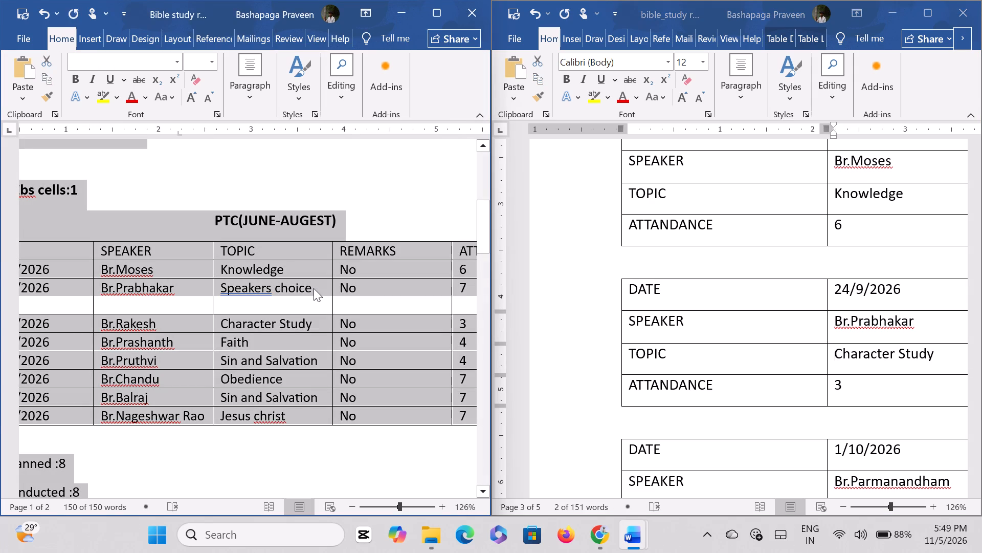
pyautogui.moveTo(314, 288); pyautogui.dragTo(231, 290)
pyautogui.hotkey('ctrl', 'v')
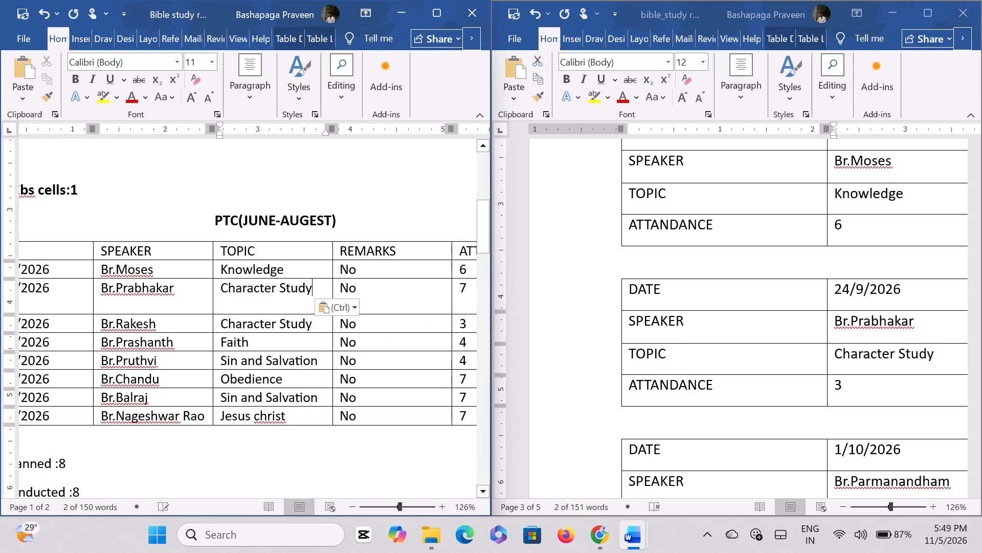
# Set the attendance in the report's 24/09/2026 row to 3.
pyautogui.hscroll(-1, 468, 300)
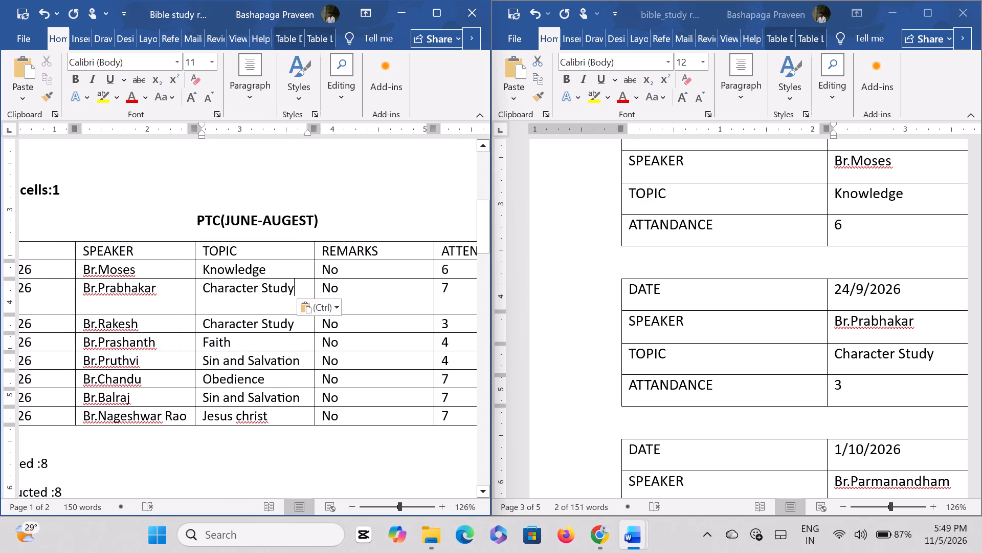
pyautogui.click(464, 295)
pyautogui.press('BackSpace')
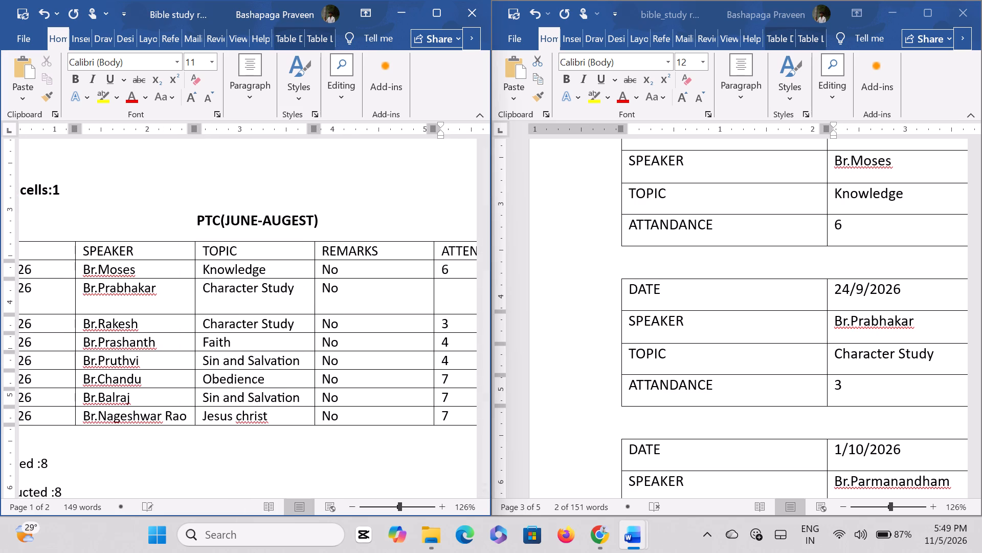
pyautogui.press('3')
# Copy the speaker Br.Parmanandham from bible_study rcp's 1/10/2026 table over the speaker in the report's third session row.
pyautogui.hscroll(1, 224, 285)
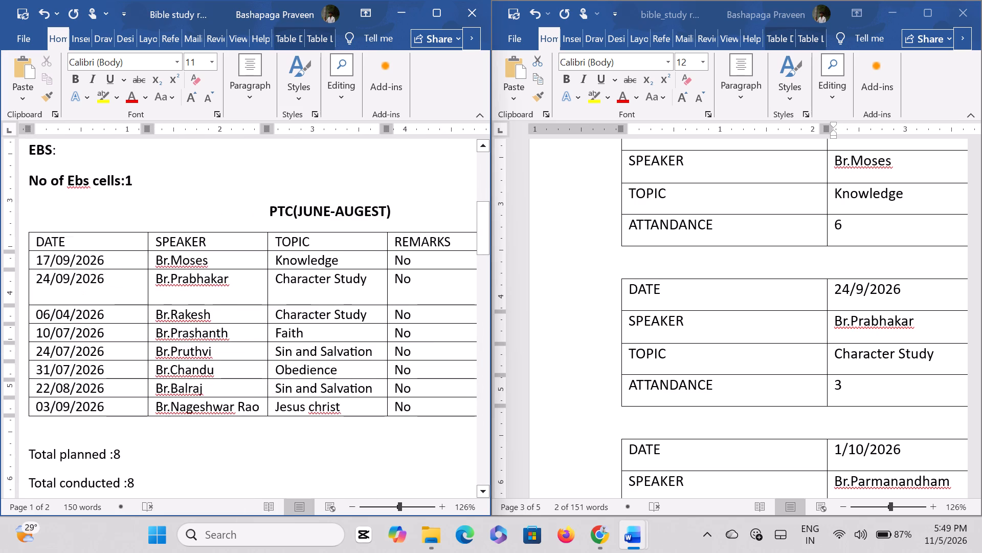
pyautogui.scroll(-1, 224, 285)
pyautogui.scroll(-1, 697, 401)
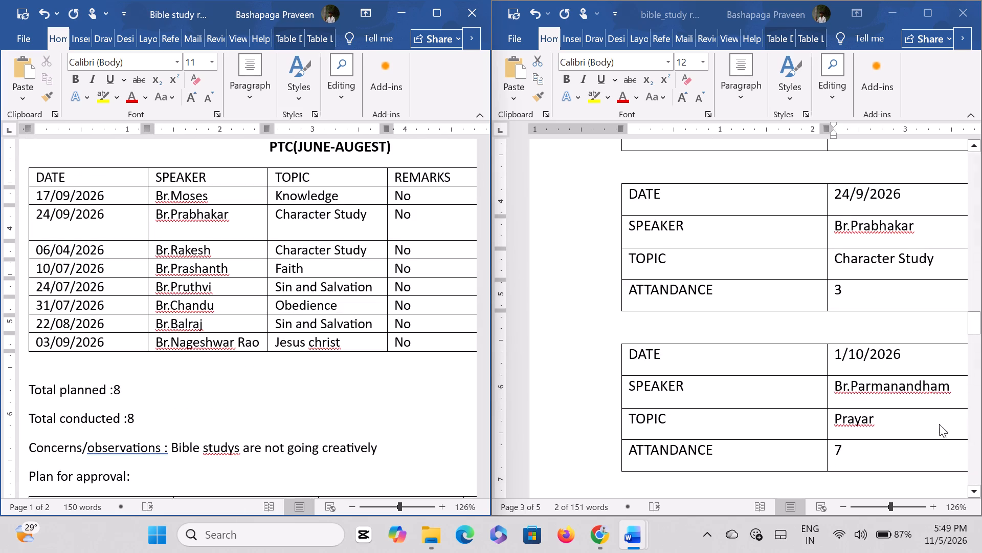
pyautogui.click(953, 389)
pyautogui.moveTo(953, 389); pyautogui.dragTo(935, 389)
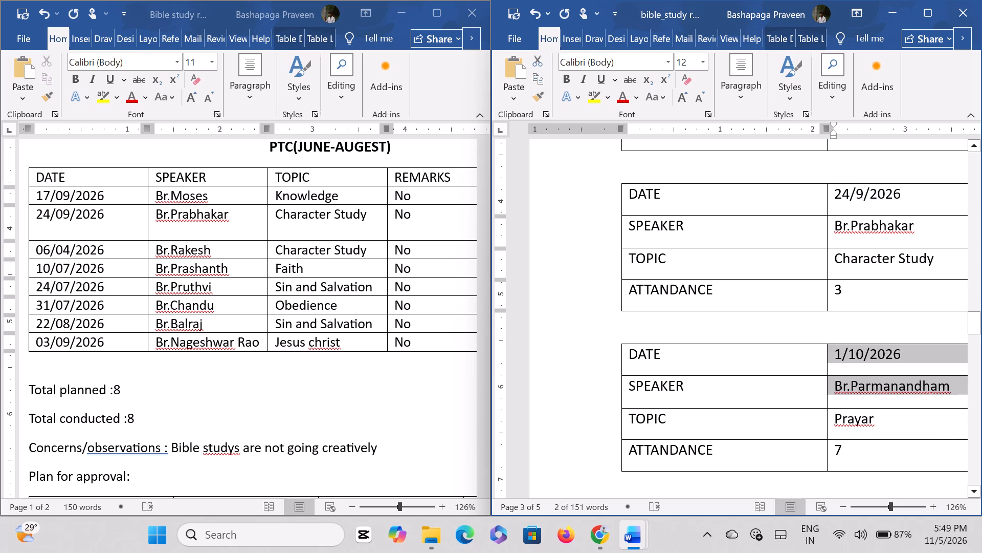
pyautogui.moveTo(935, 389); pyautogui.dragTo(927, 387)
pyautogui.click(949, 380)
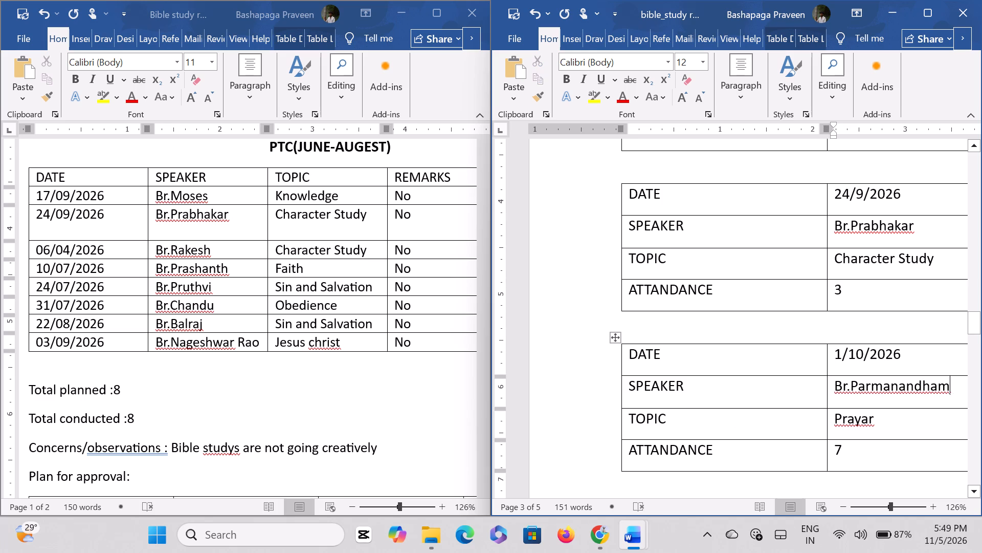
pyautogui.moveTo(952, 385); pyautogui.dragTo(836, 385)
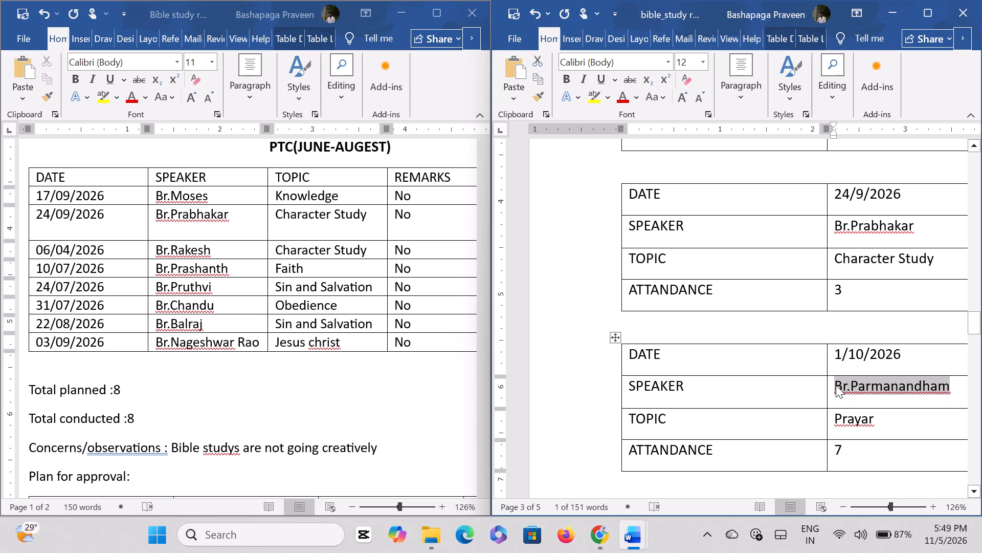
pyautogui.hotkey('ctrl', 'c')
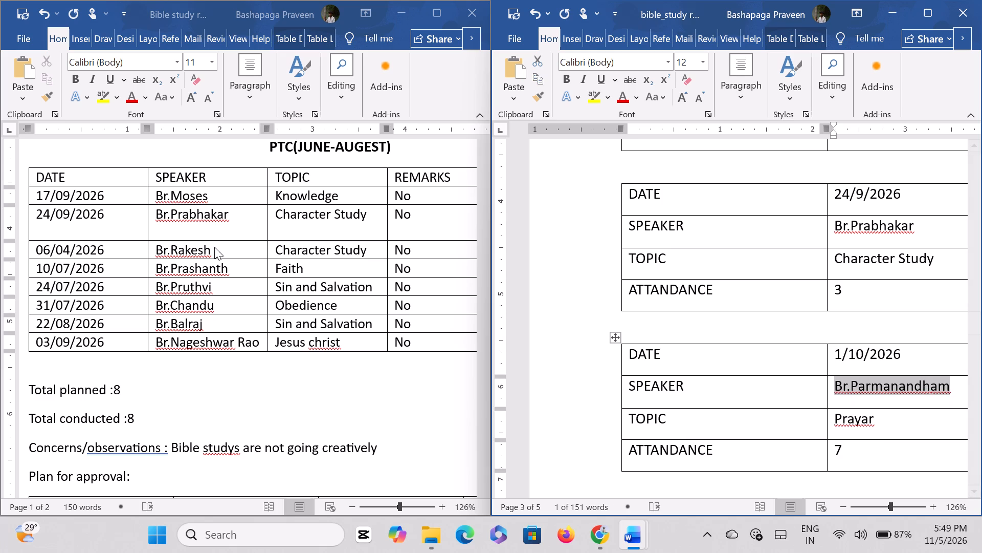
pyautogui.click(214, 252)
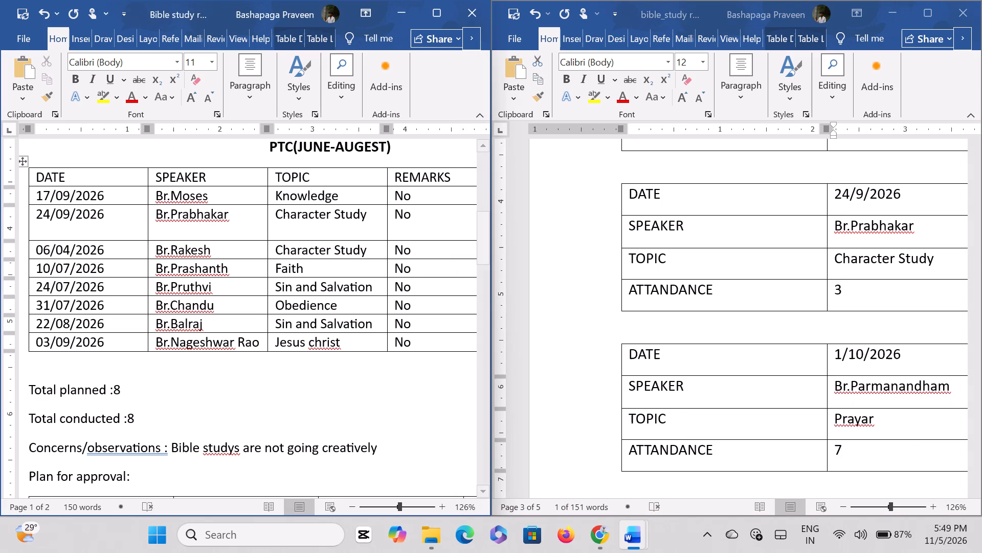
pyautogui.moveTo(213, 249); pyautogui.dragTo(162, 246)
pyautogui.hotkey('ctrl', 'v')
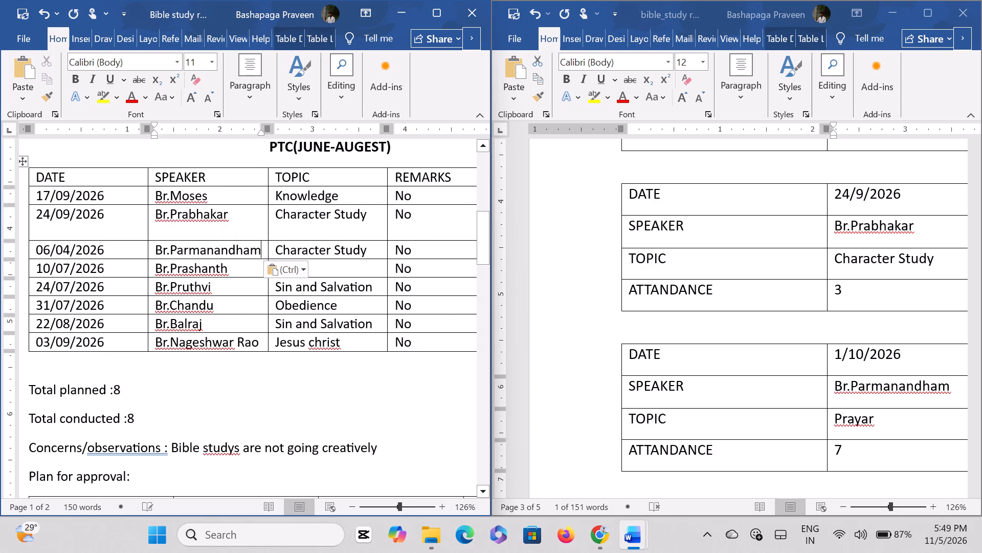
# Copy the topic Prayar from bible_study rcp's 1/10/2026 table over the topic in the report's third session row.
pyautogui.scroll(-1, 695, 369)
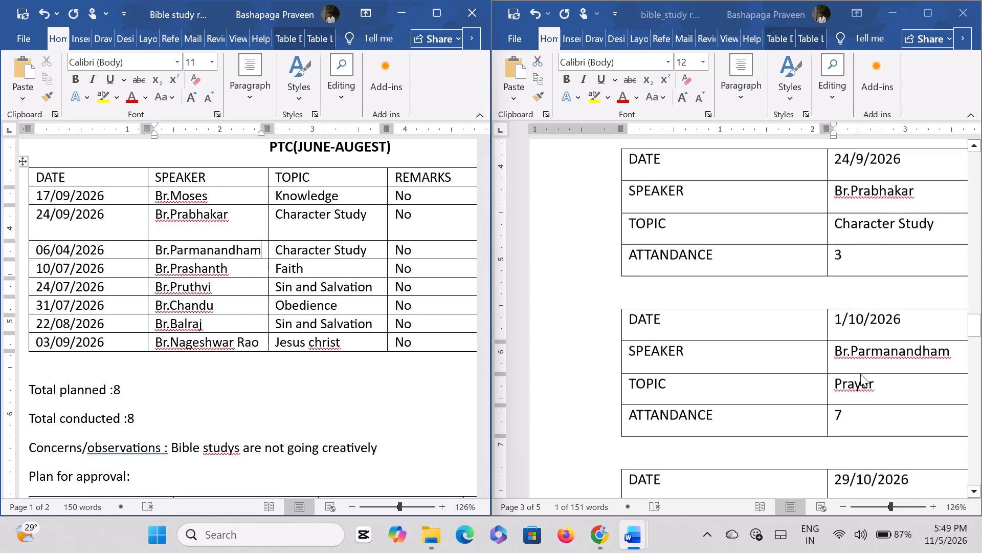
pyautogui.click(879, 381)
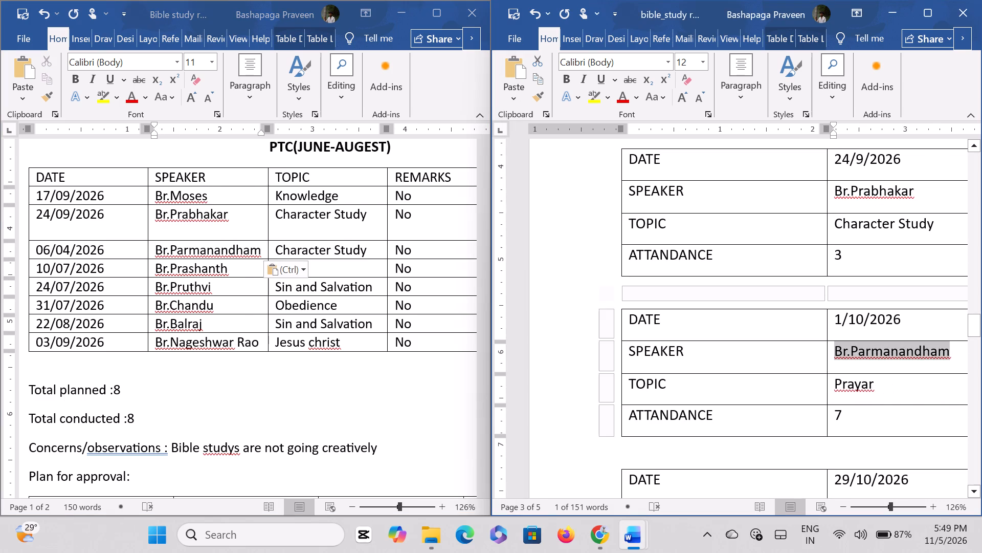
pyautogui.click(876, 384)
pyautogui.moveTo(876, 384); pyautogui.dragTo(842, 383)
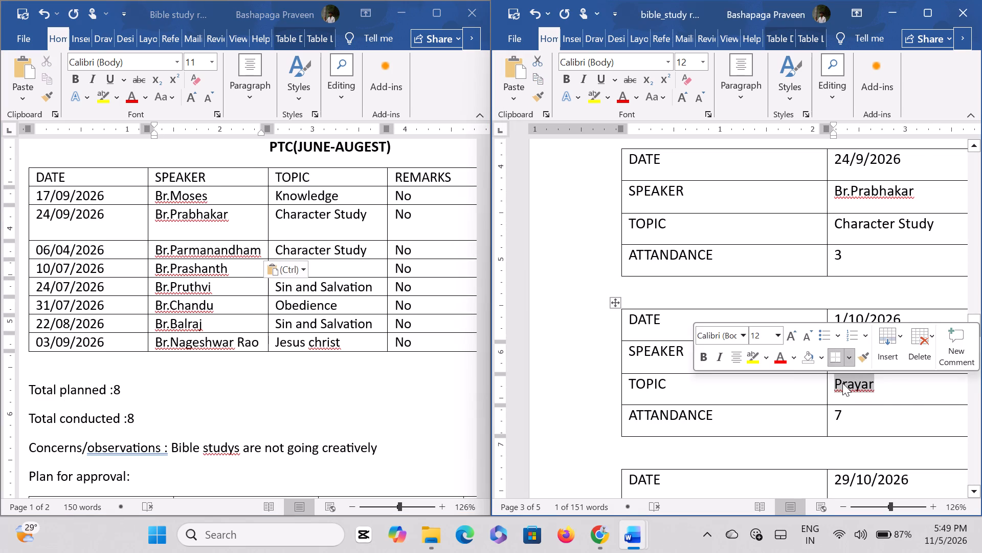
pyautogui.hotkey('ctrl', 'c')
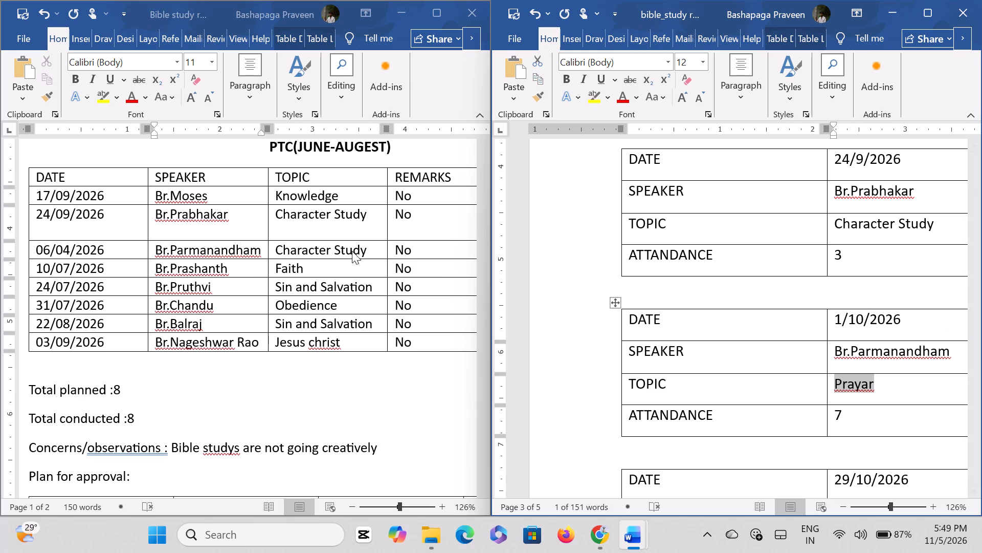
pyautogui.click(373, 245)
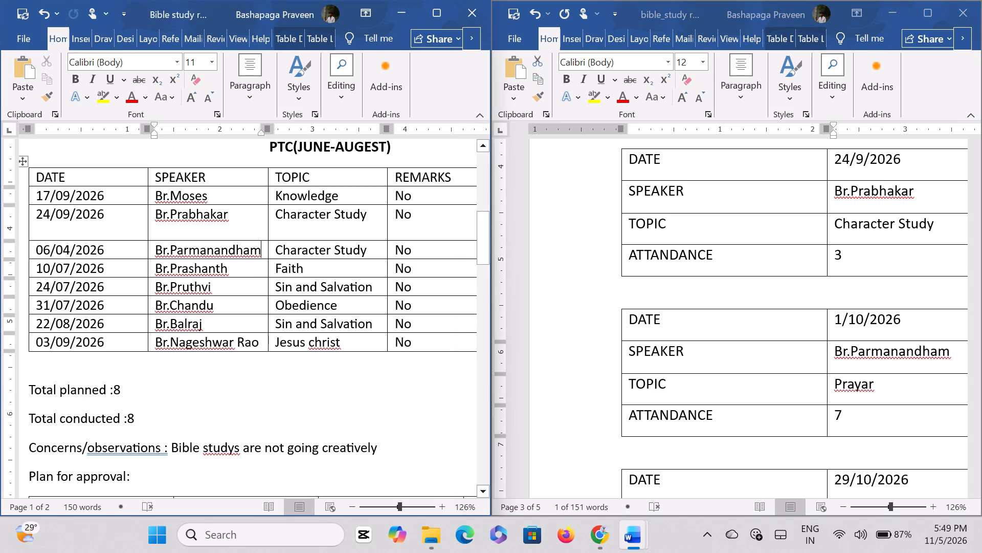
pyautogui.click(368, 252)
pyautogui.moveTo(368, 252); pyautogui.dragTo(305, 252)
pyautogui.hotkey('ctrl', 'v')
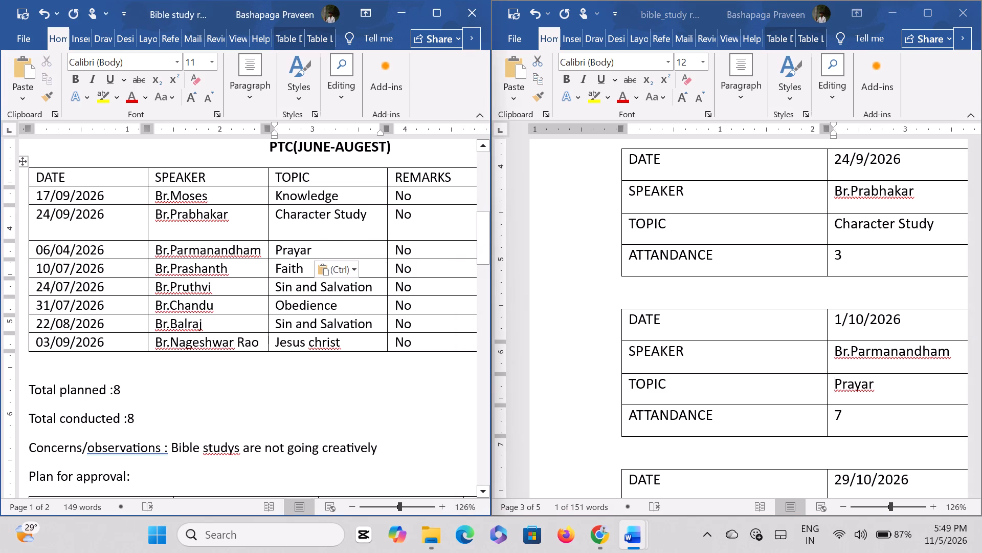
# Set the attendance in the report's third session row, with topic Prayar, to 7.
pyautogui.hscroll(-2, 433, 270)
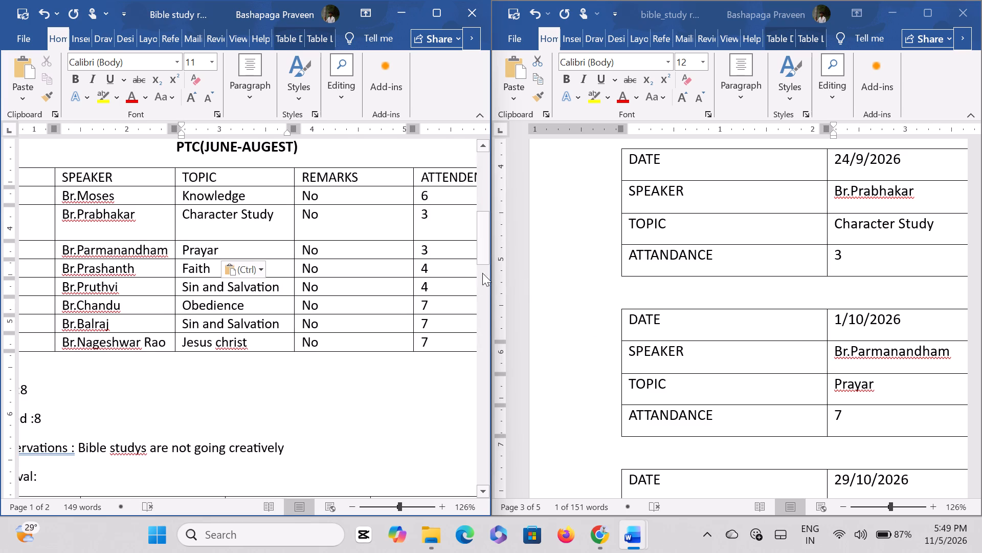
pyautogui.click(441, 252)
pyautogui.press('BackSpace')
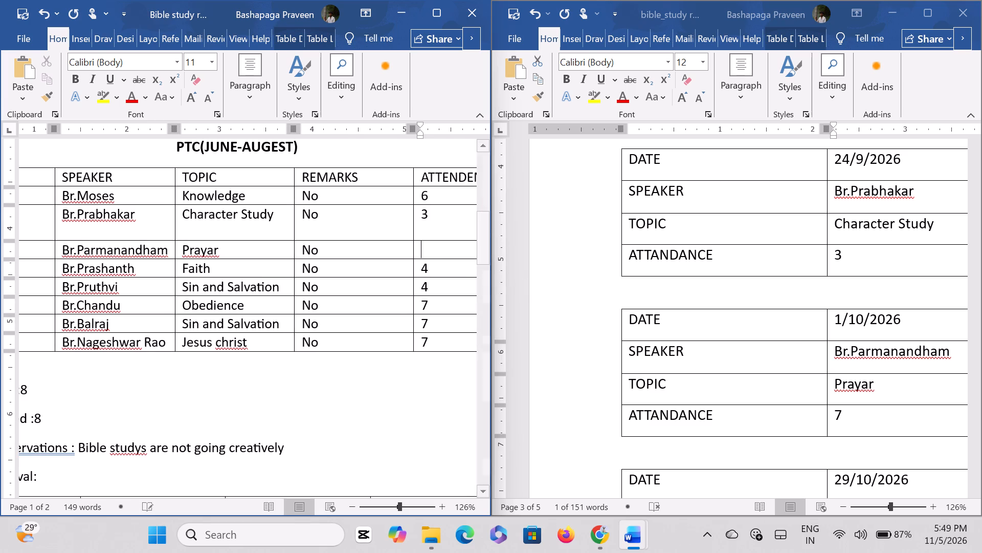
pyautogui.press('7')
# Copy the speaker Br.Pruthvi from bible_study rcp's 29/10/2026 table over the topic Faith in the report's fourth session row.
pyautogui.hscroll(1, 142, 284)
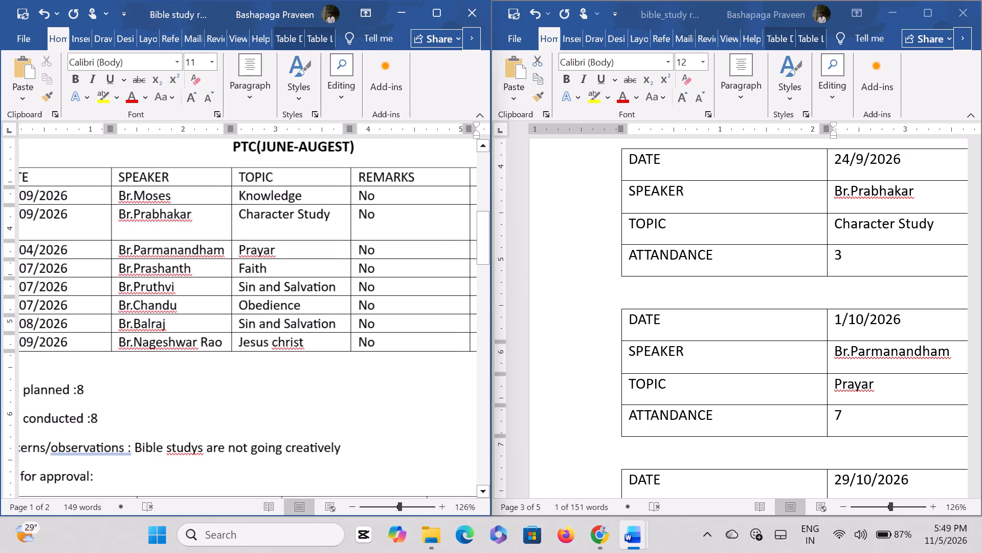
pyautogui.scroll(-3, 762, 330)
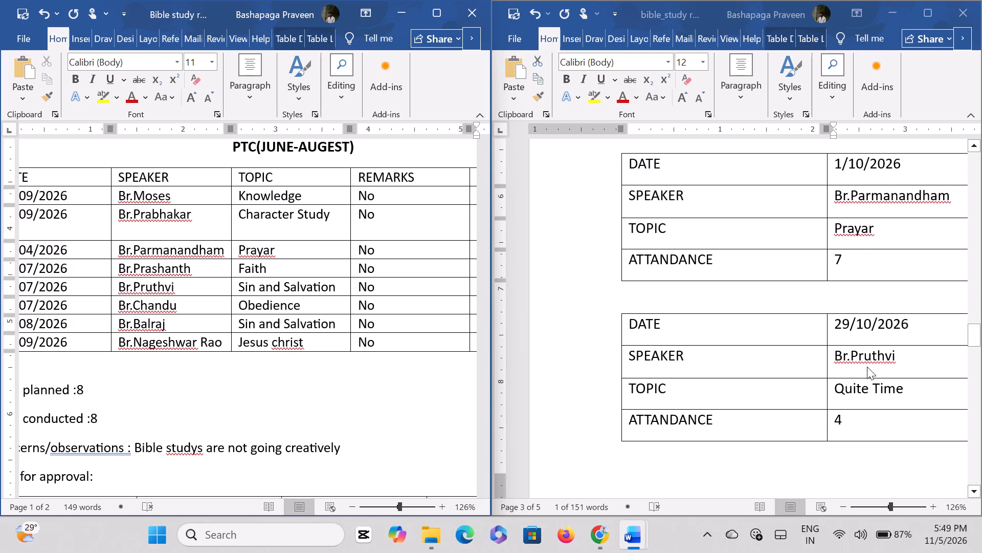
pyautogui.click(897, 354)
pyautogui.moveTo(897, 354); pyautogui.dragTo(840, 352)
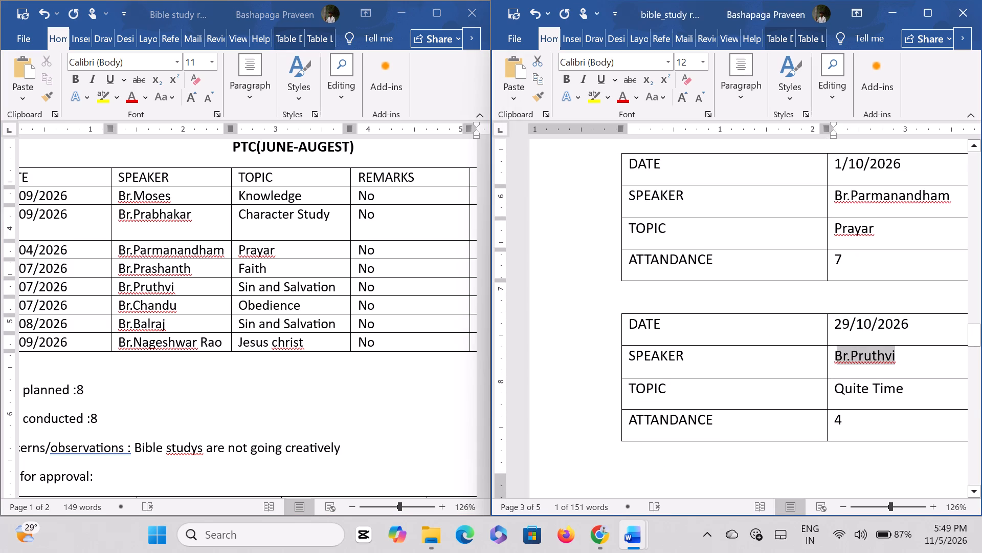
pyautogui.moveTo(840, 352); pyautogui.dragTo(826, 352)
pyautogui.click(910, 346)
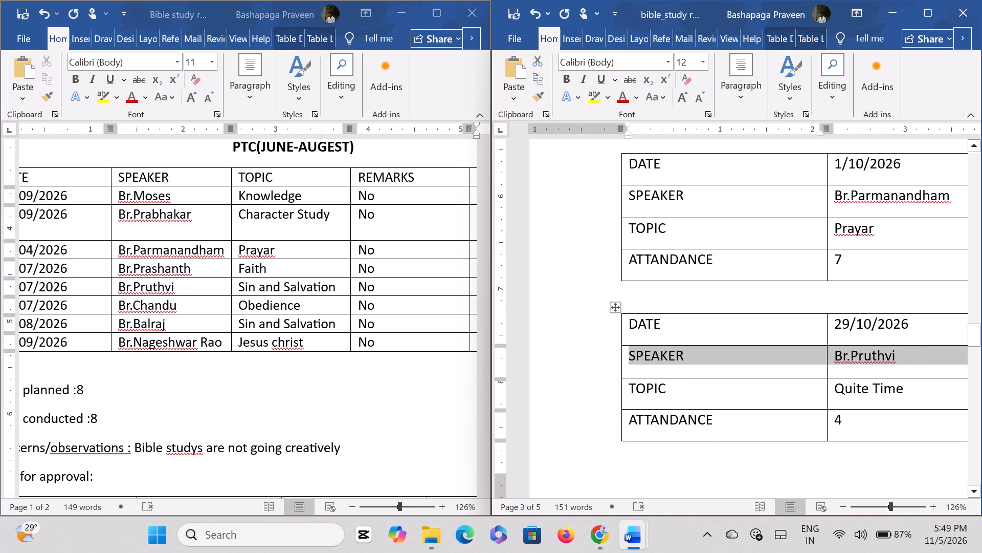
pyautogui.click(906, 357)
pyautogui.moveTo(898, 354); pyautogui.dragTo(833, 350)
pyautogui.hotkey('ctrl', 'c')
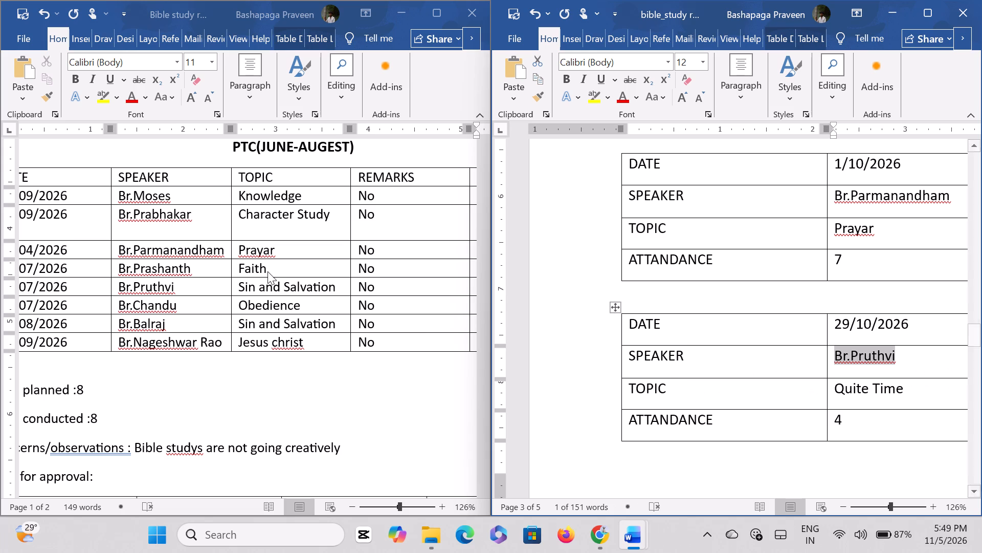
pyautogui.click(269, 265)
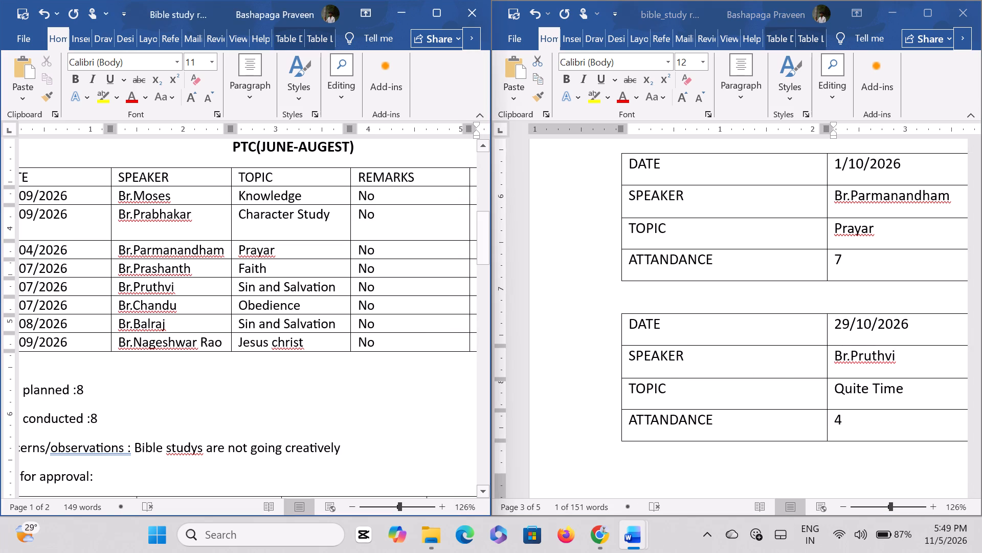
pyautogui.moveTo(269, 265); pyautogui.dragTo(244, 267)
pyautogui.click(266, 266)
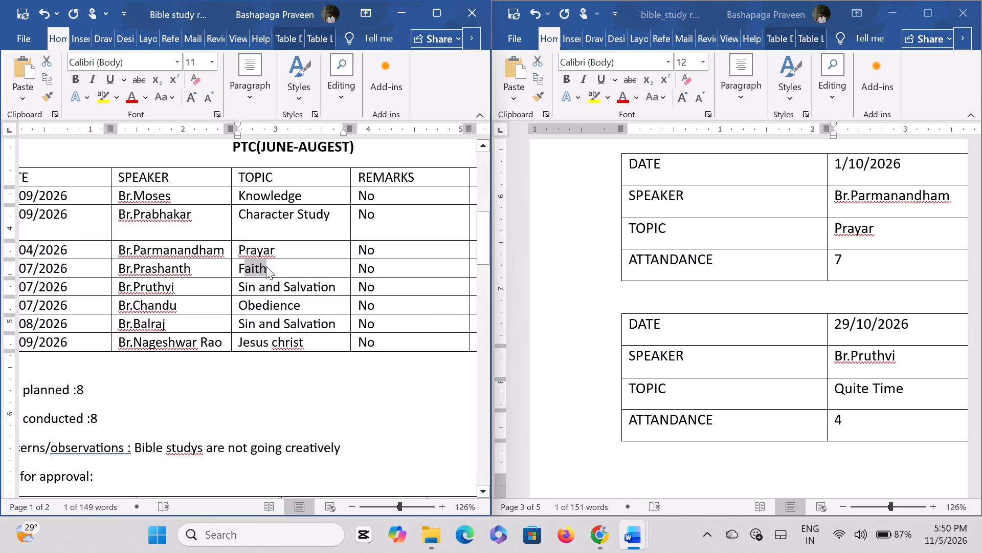
pyautogui.moveTo(266, 266); pyautogui.dragTo(237, 265)
pyautogui.hotkey('ctrl', 'v')
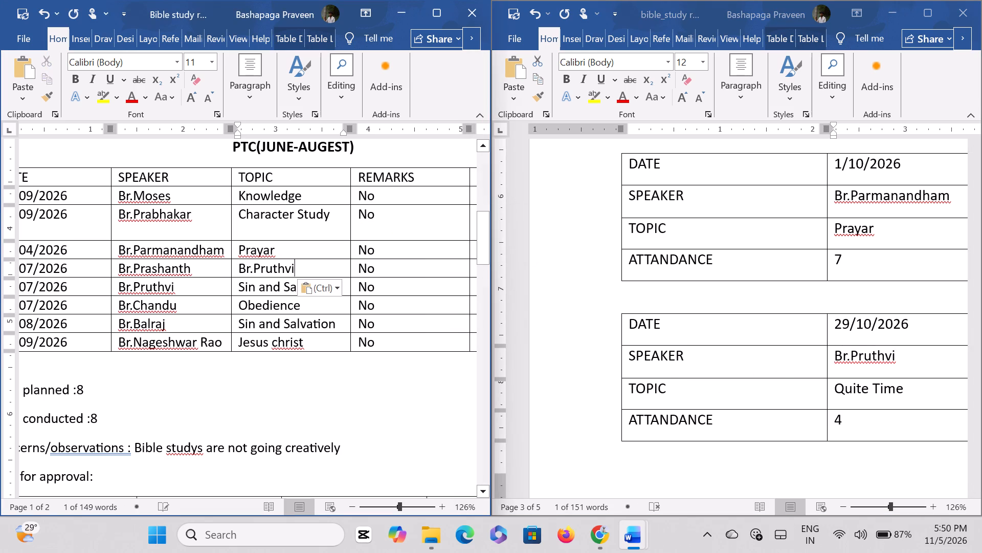
# Change the speaker in the report's fourth session row to Br.Pruthvi.
pyautogui.click(201, 269)
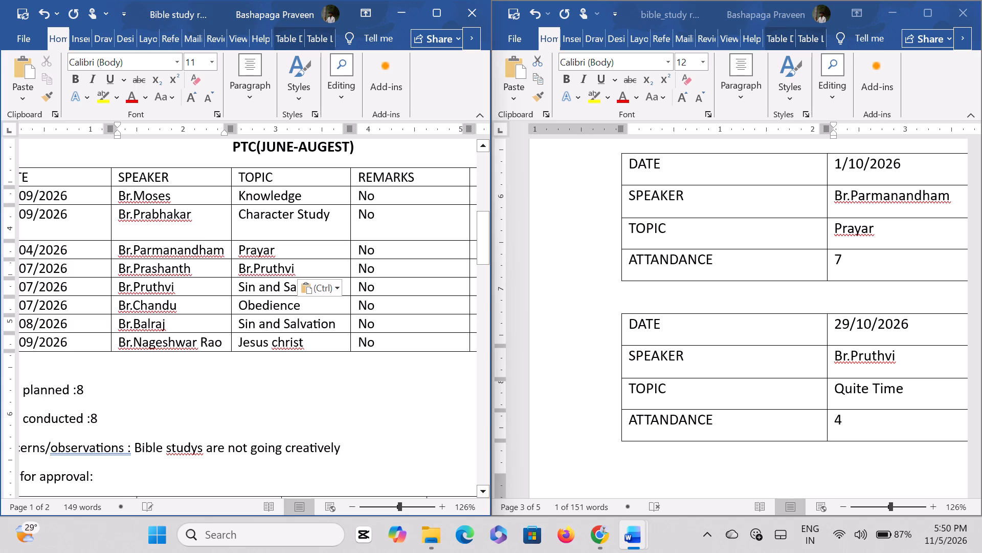
pyautogui.press('BackSpace')
pyautogui.press('BackSpace')
pyautogui.press('BackSpace')
pyautogui.press('BackSpace')
pyautogui.press('BackSpace')
pyautogui.press('BackSpace')
pyautogui.press('BackSpace')
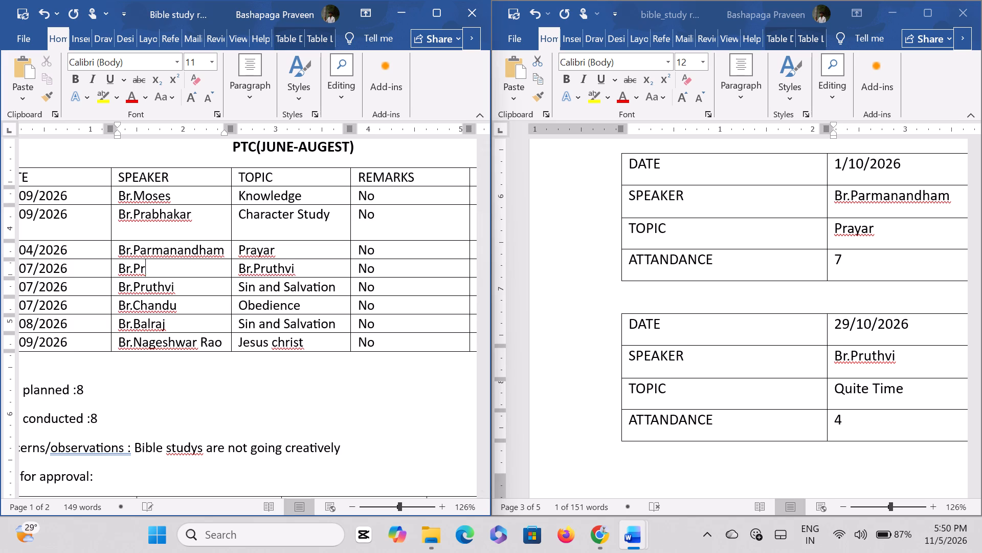
pyautogui.write('uth')
pyautogui.write('vi')
# Set the date in the report's third session row, with speaker Br.Parmanandham, to 01/10/2026.
pyautogui.hscroll(-1, 372, 291)
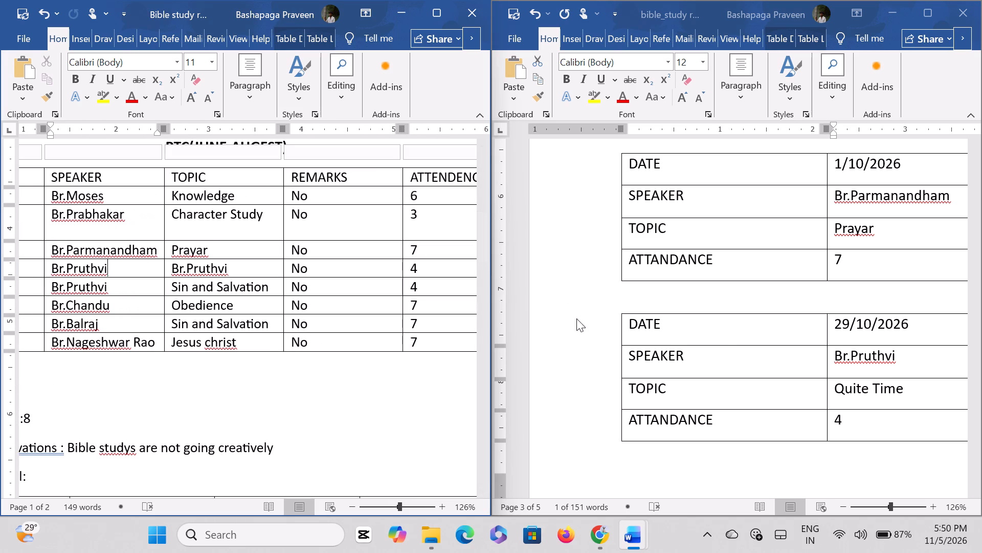
pyautogui.scroll(-1, 414, 279)
pyautogui.hscroll(1, 229, 262)
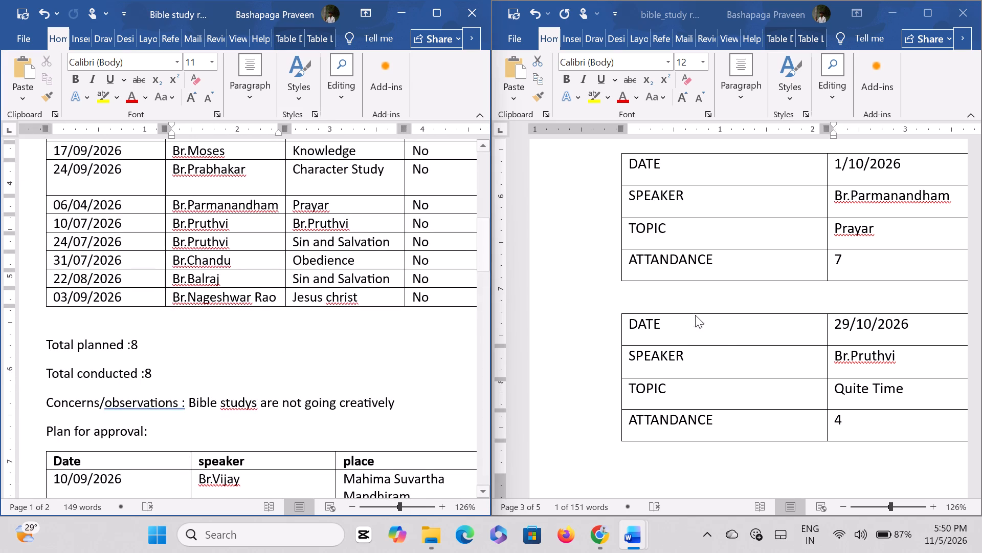
pyautogui.scroll(1, 709, 315)
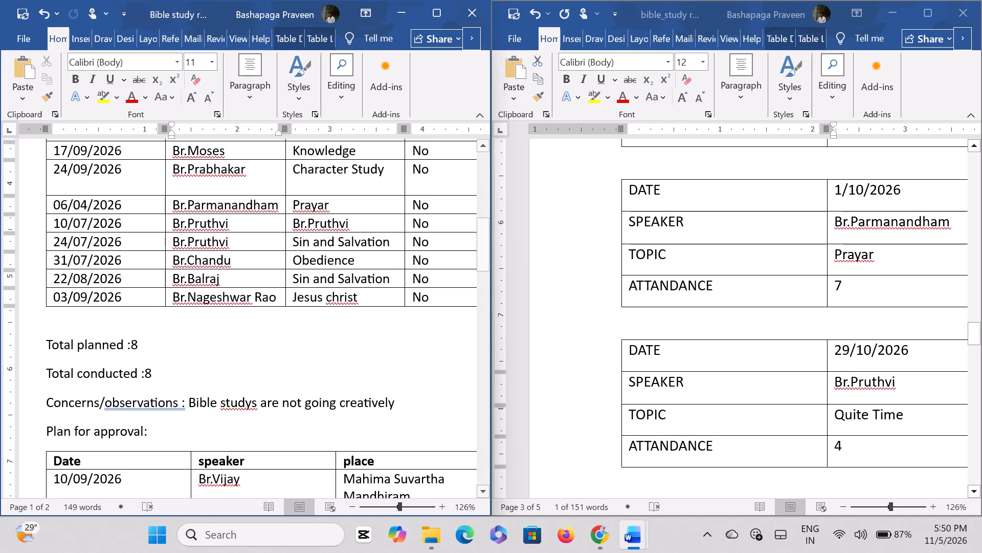
pyautogui.click(64, 202)
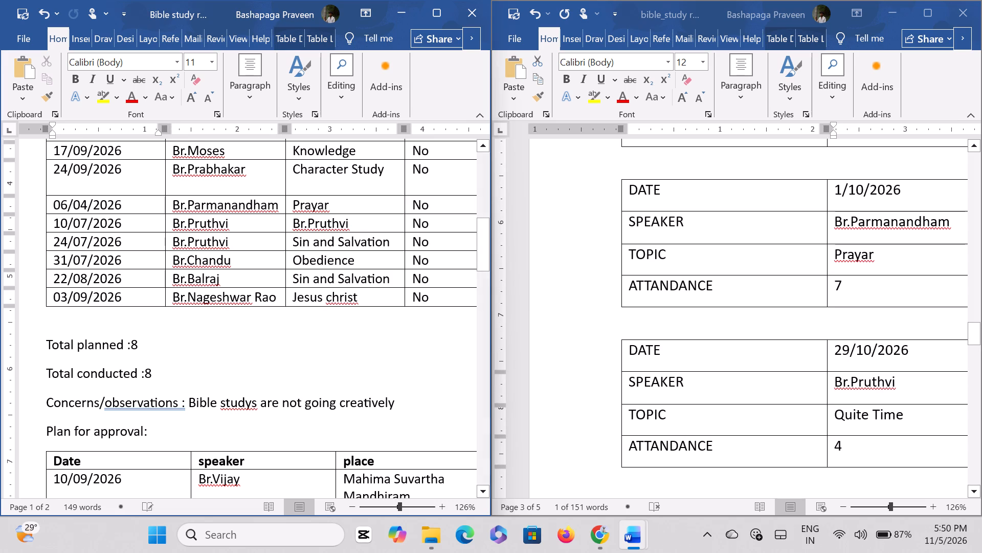
pyautogui.click(64, 202)
pyautogui.press('BackSpace')
pyautogui.press('BackSpace')
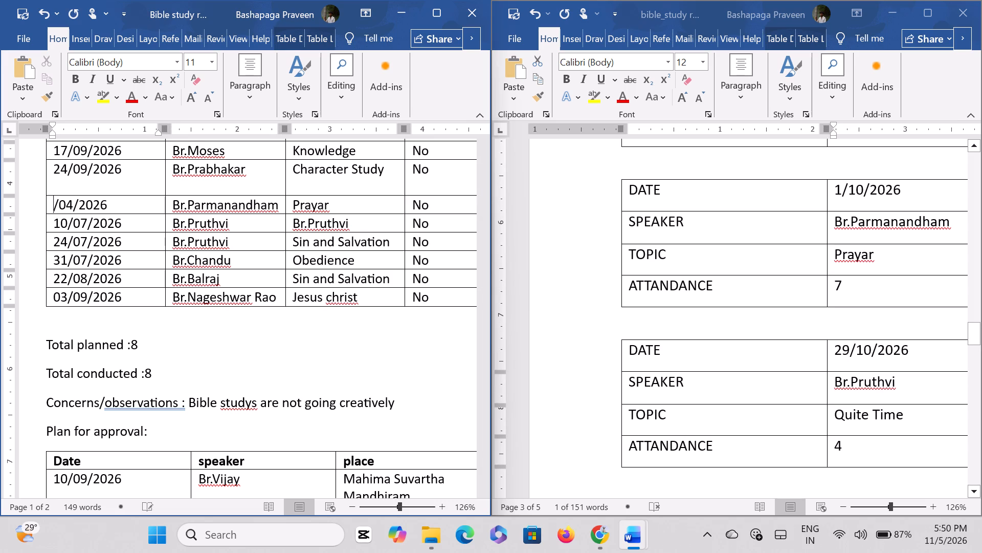
pyautogui.write('01')
pyautogui.press('Right')
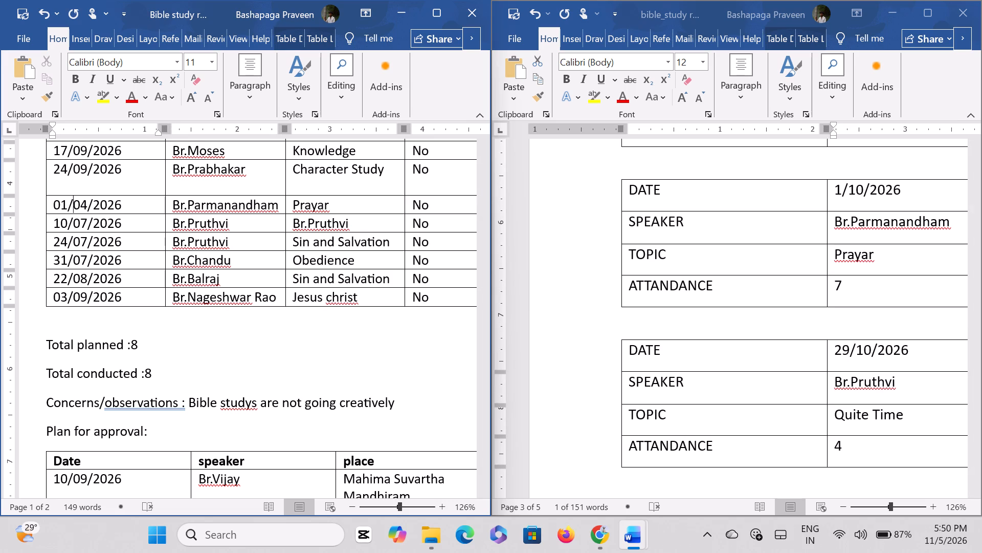
pyautogui.press('Right')
pyautogui.press('Right')
pyautogui.press('BackSpace')
pyautogui.write('10')
pyautogui.press('Left')
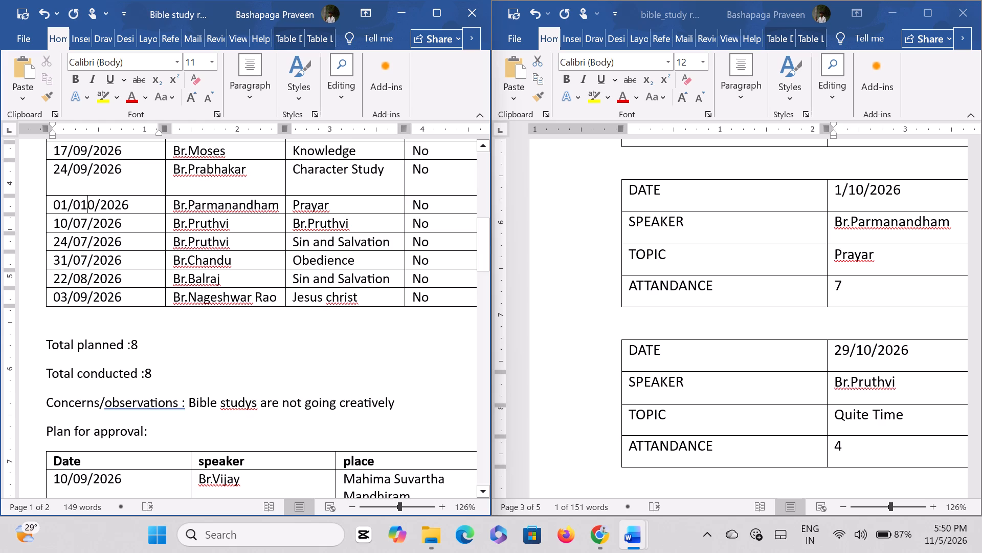
pyautogui.press('Left')
pyautogui.press('BackSpace')
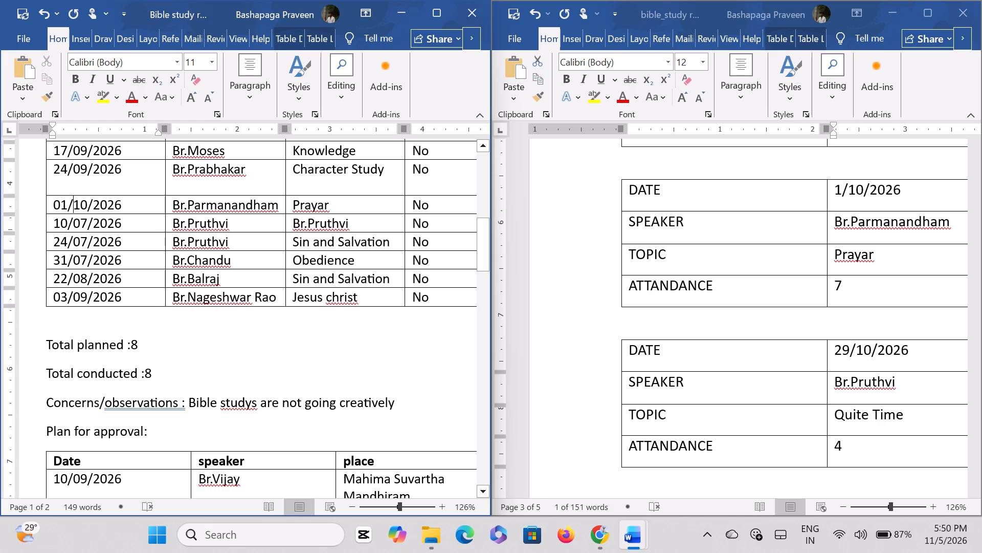
# Set the date in the report's fourth session row to 29/10/2026.
pyautogui.click(65, 222)
pyautogui.press('BackSpace')
pyautogui.press('BackSpace')
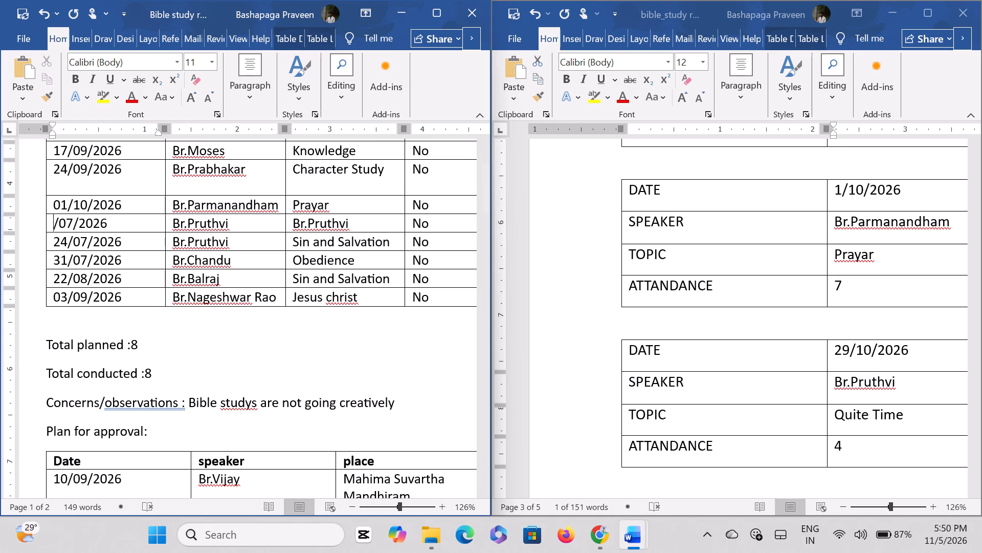
pyautogui.write('29')
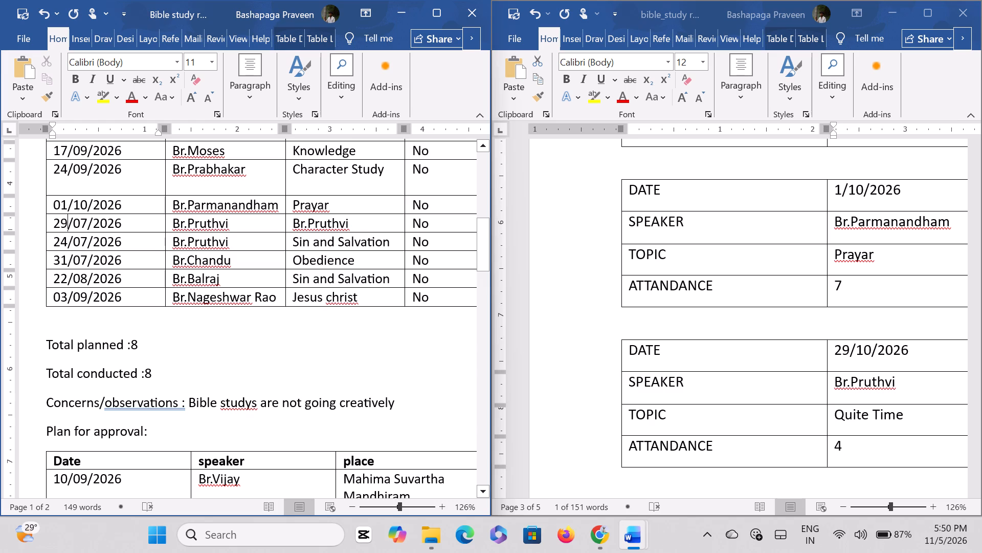
pyautogui.click(89, 219)
pyautogui.press('BackSpace')
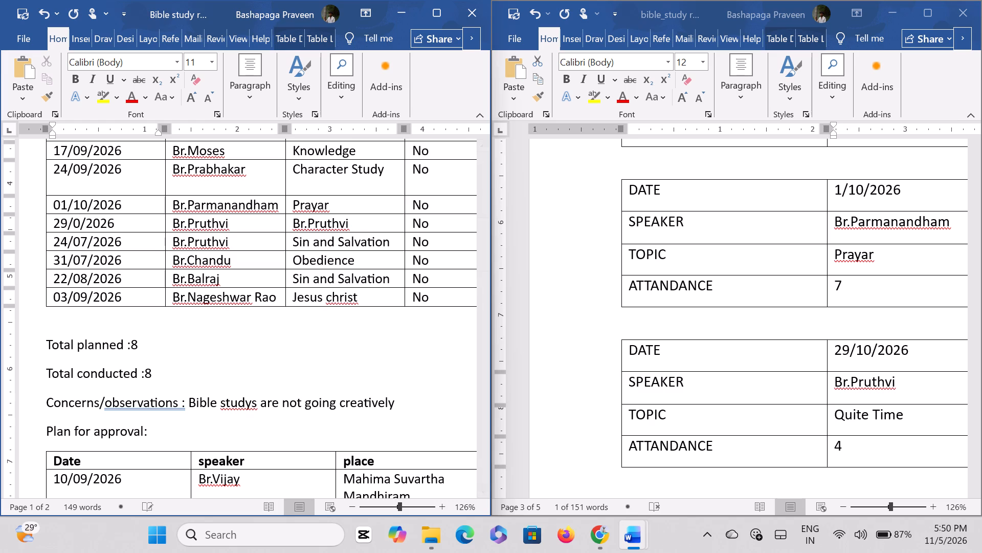
pyautogui.press('BackSpace')
pyautogui.write('10')
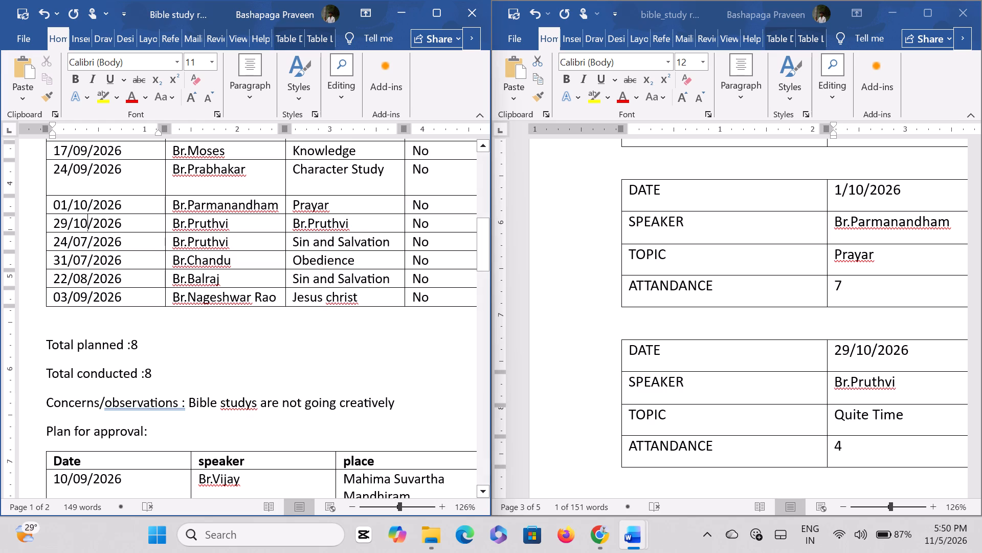
# Set the date in the report's fifth session row, with topic Sin and Salvation, to 05/11/2026.
pyautogui.click(68, 238)
pyautogui.press('BackSpace')
pyautogui.press('BackSpace')
pyautogui.write('05')
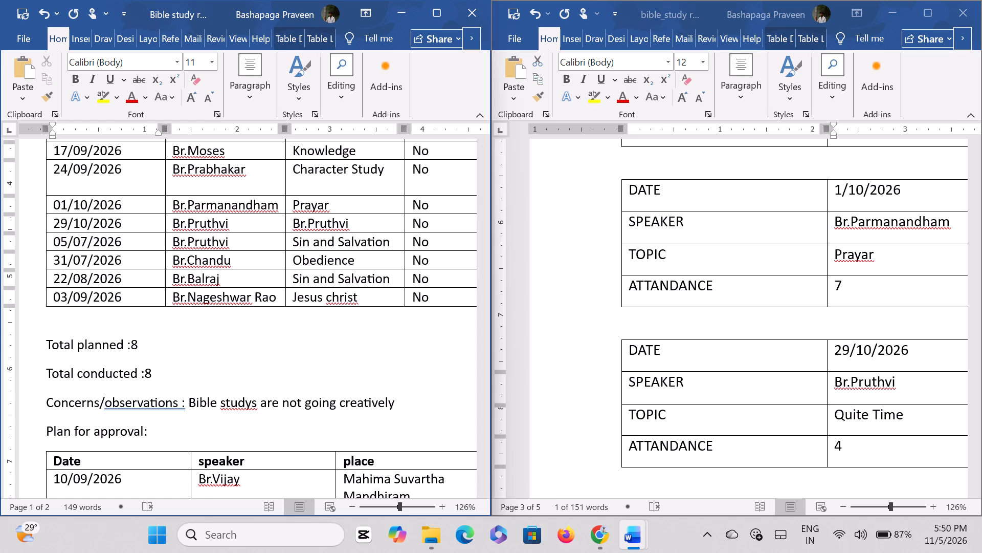
pyautogui.press('Right')
pyautogui.press('Right')
pyautogui.press('Right')
pyautogui.press('BackSpace')
pyautogui.press('BackSpace')
pyautogui.write('11')
# Change the speaker in the report's fifth session row, dated 05/11/2026, to Br.Chandu.
pyautogui.press('Right')
pyautogui.press('Right')
pyautogui.press('Right')
pyautogui.press('Right')
pyautogui.press('Right')
pyautogui.press('Right')
pyautogui.press('Right')
pyautogui.press('Right')
pyautogui.press('Right')
pyautogui.press('Right')
pyautogui.press('Right')
pyautogui.press('Right')
pyautogui.press('Right')
pyautogui.press('Right')
pyautogui.press('Right')
pyautogui.press('Right')
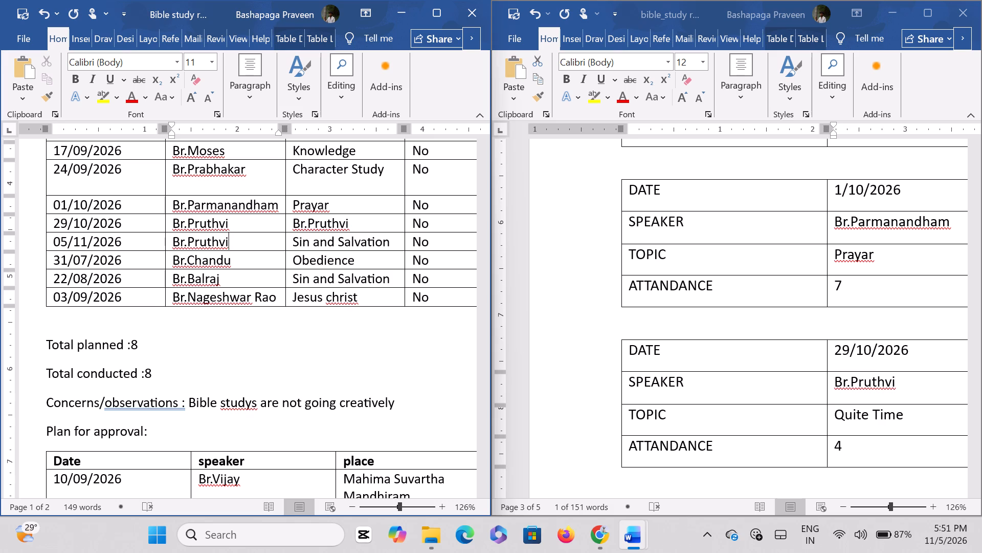
pyautogui.press('BackSpace')
pyautogui.press('BackSpace')
pyautogui.press('BackSpace')
pyautogui.press('BackSpace')
pyautogui.press('BackSpace')
pyautogui.press('BackSpace')
pyautogui.press('BackSpace')
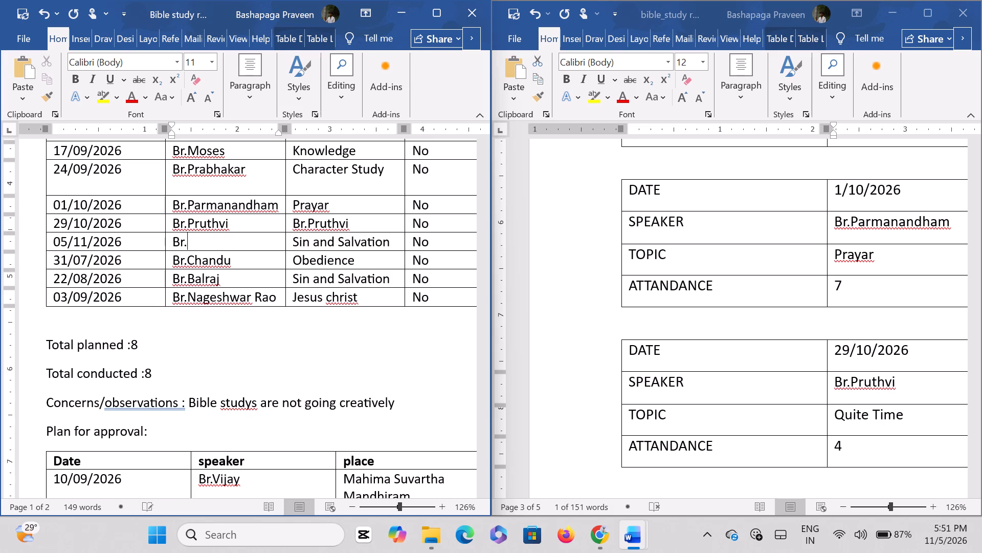
pyautogui.write('Chan')
pyautogui.write('du')
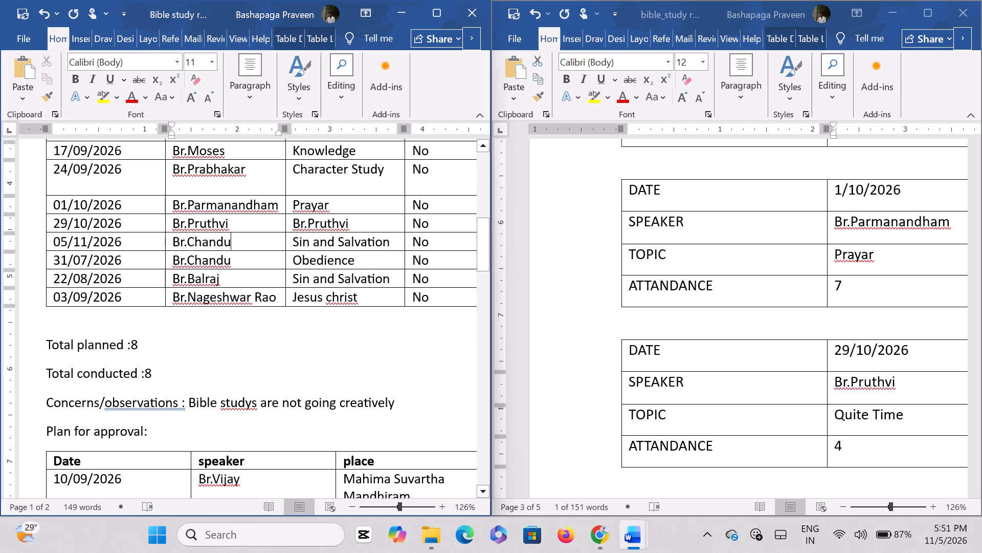
# Replace the topic in the report's 05/11/2026 session row with Friendship.
pyautogui.click(389, 244)
pyautogui.press('BackSpace')
pyautogui.press('BackSpace')
pyautogui.press('BackSpace')
pyautogui.press('BackSpace')
pyautogui.press('BackSpace')
pyautogui.press('BackSpace')
pyautogui.press('BackSpace')
pyautogui.press('BackSpace')
pyautogui.press('BackSpace')
pyautogui.press('BackSpace')
pyautogui.press('BackSpace')
pyautogui.press('BackSpace')
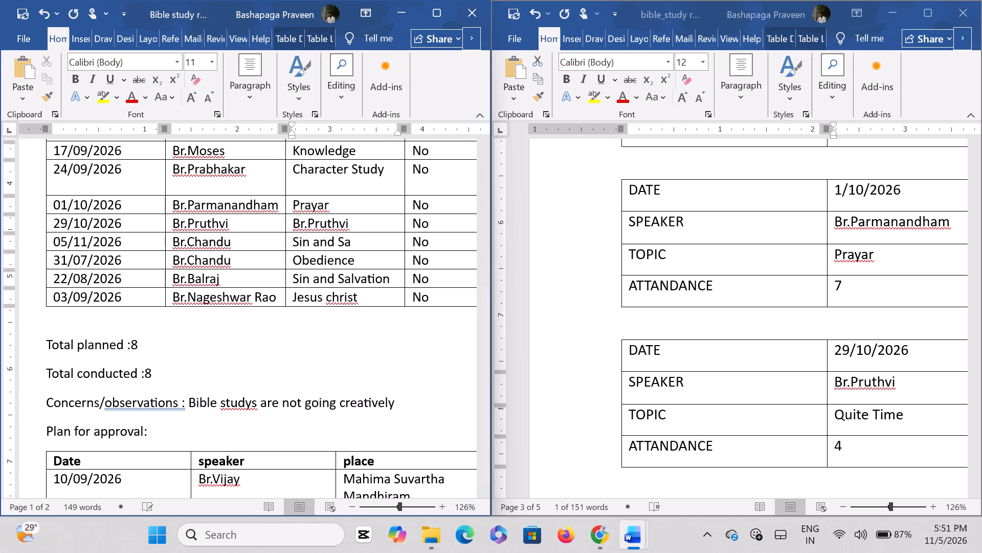
pyautogui.press('BackSpace')
pyautogui.press('BackSpace')
pyautogui.press('BackSpace')
pyautogui.press('BackSpace')
pyautogui.press('BackSpace')
pyautogui.write('Fri')
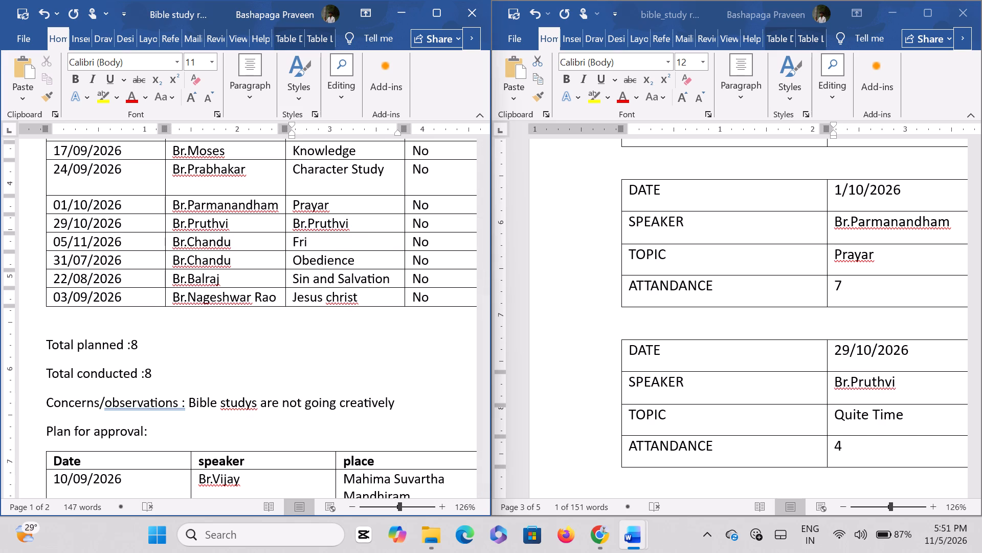
pyautogui.write('edn==')
pyautogui.press('BackSpace')
pyautogui.press('BackSpace')
pyautogui.press('BackSpace')
pyautogui.press('BackSpace')
pyautogui.write('nd')
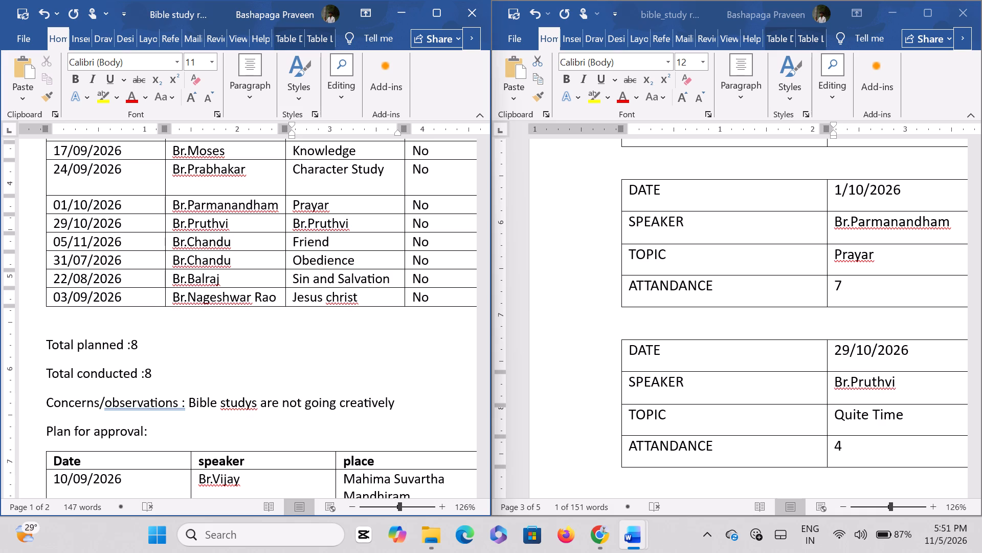
pyautogui.hotkey('shift', 's')
pyautogui.press('BackSpace')
pyautogui.write('ship')
# Clear the attendance figure in the report's 05/11/2026 session row.
pyautogui.hscroll(-1, 338, 257)
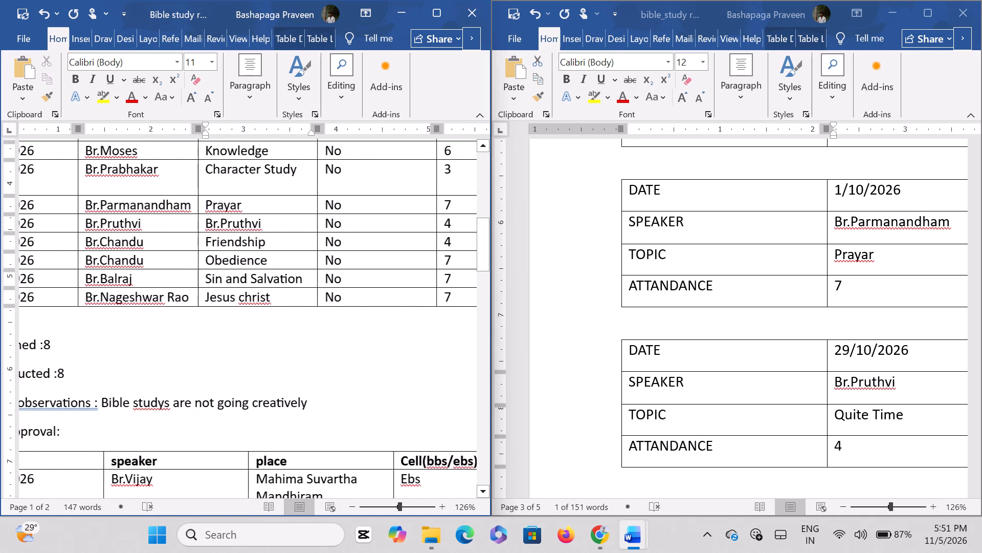
pyautogui.hscroll(-1, 338, 257)
pyautogui.click(449, 243)
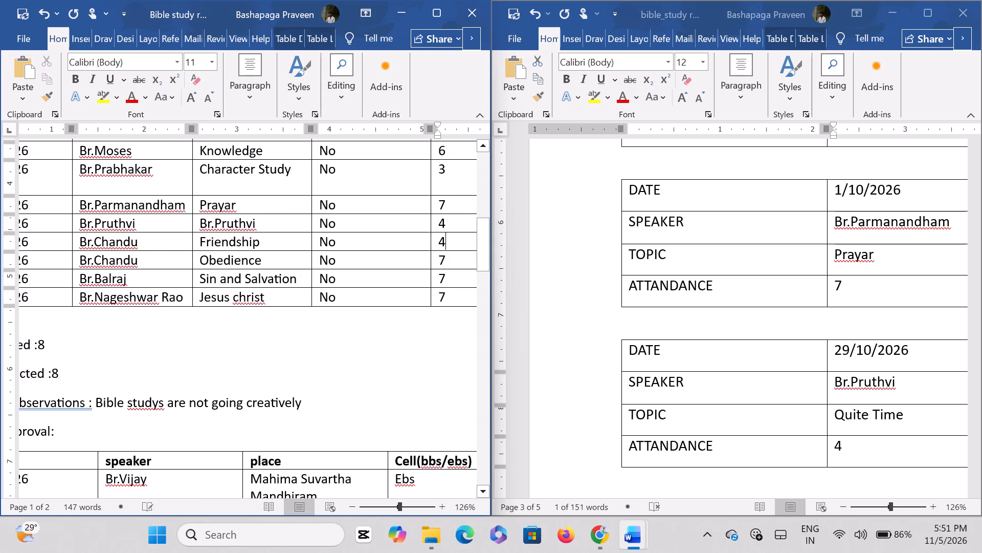
pyautogui.press('BackSpace')
pyautogui.hscroll(1, 122, 282)
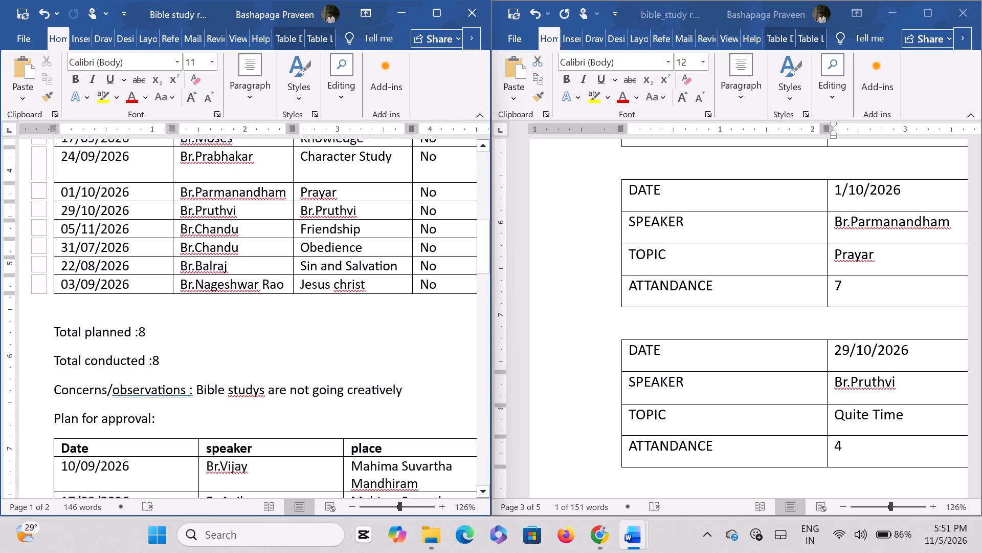
pyautogui.hscroll(1, 7, 213)
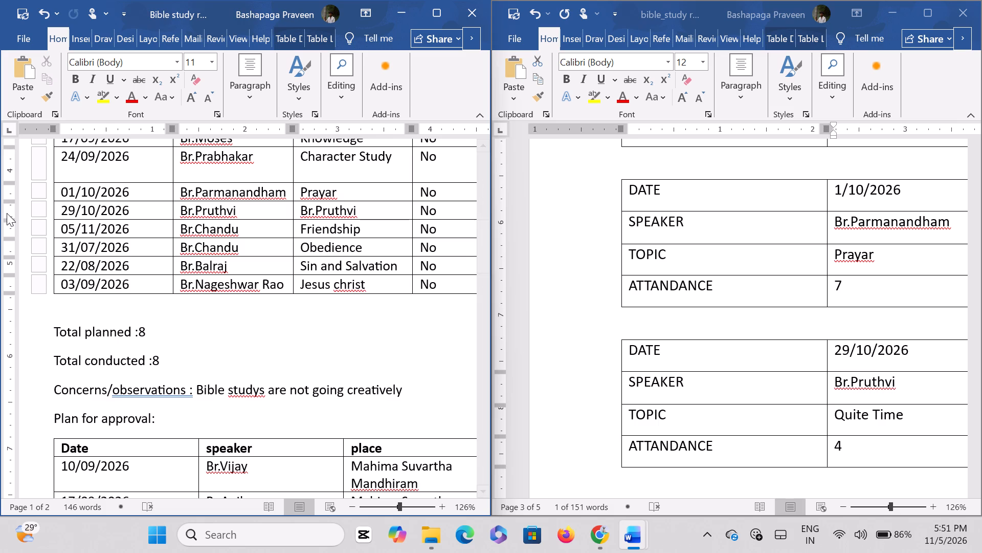
pyautogui.hscroll(1, 7, 213)
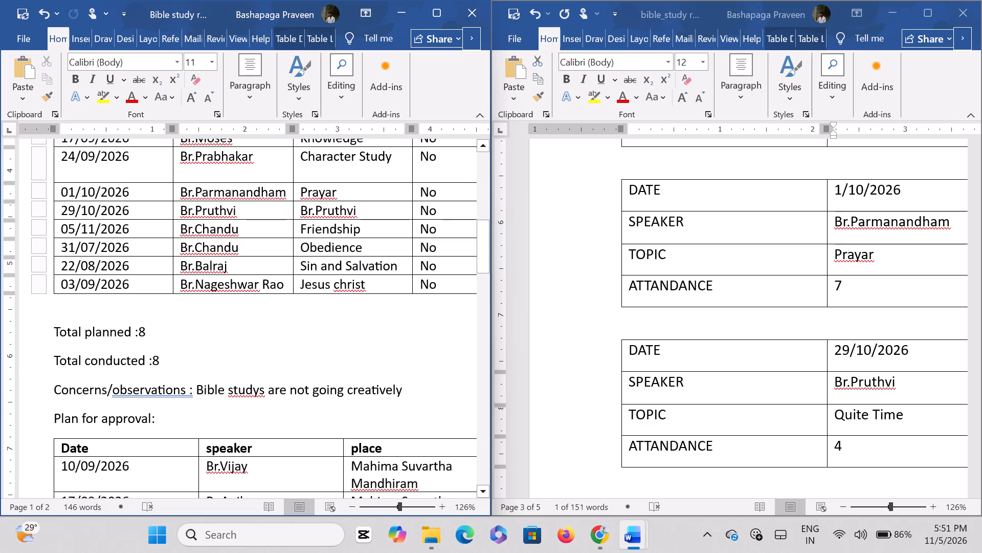
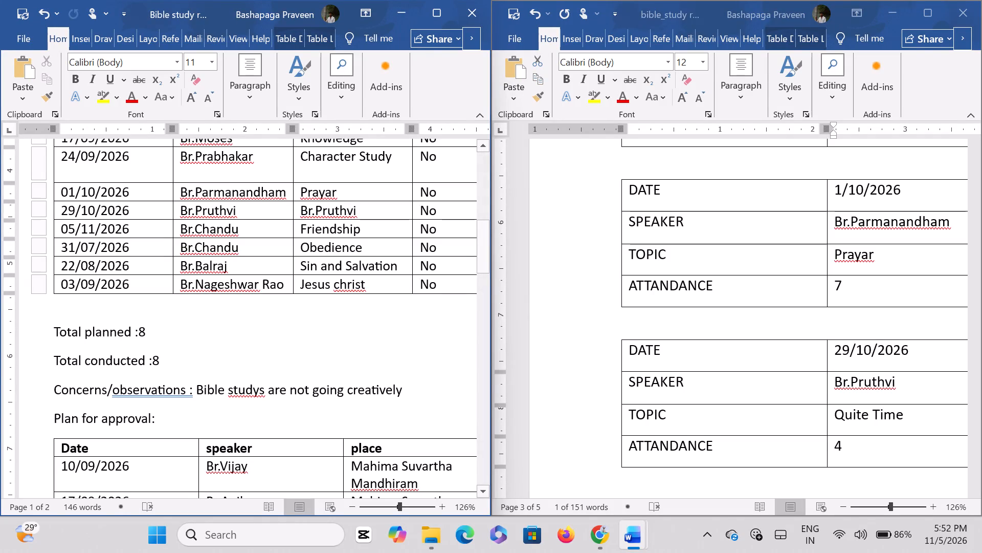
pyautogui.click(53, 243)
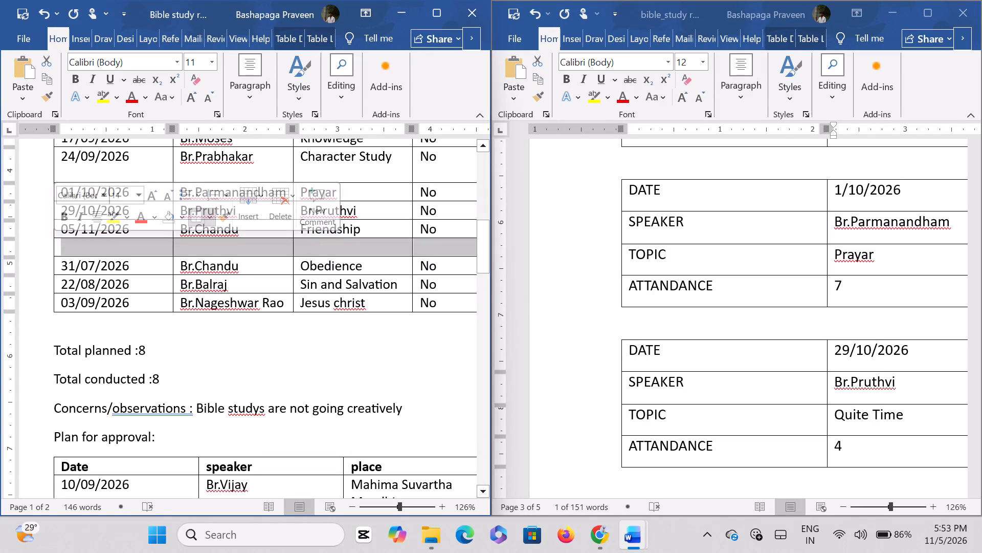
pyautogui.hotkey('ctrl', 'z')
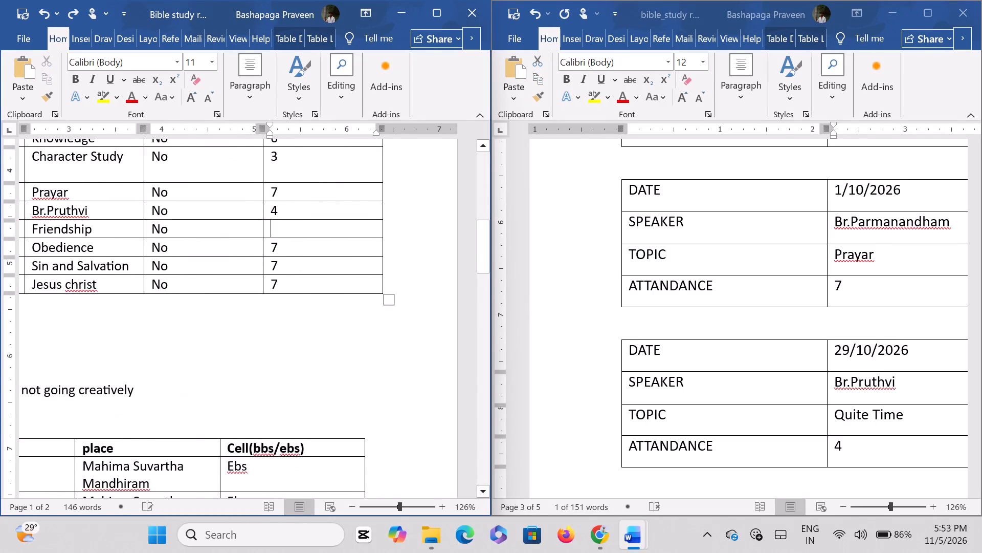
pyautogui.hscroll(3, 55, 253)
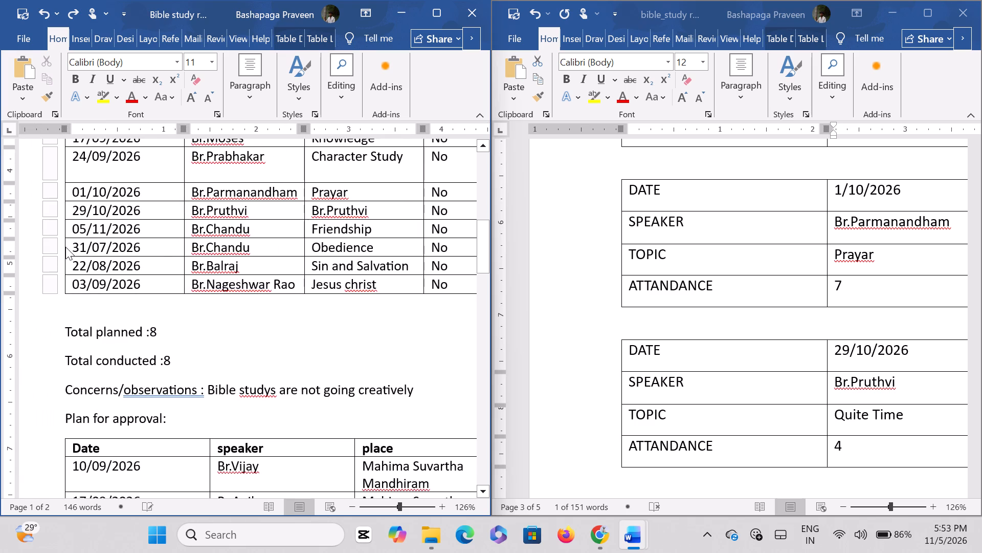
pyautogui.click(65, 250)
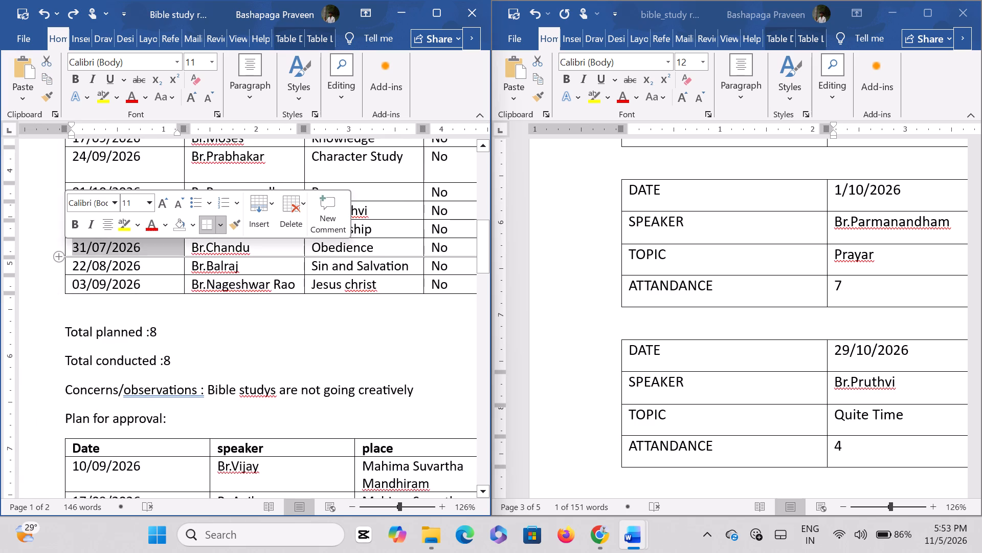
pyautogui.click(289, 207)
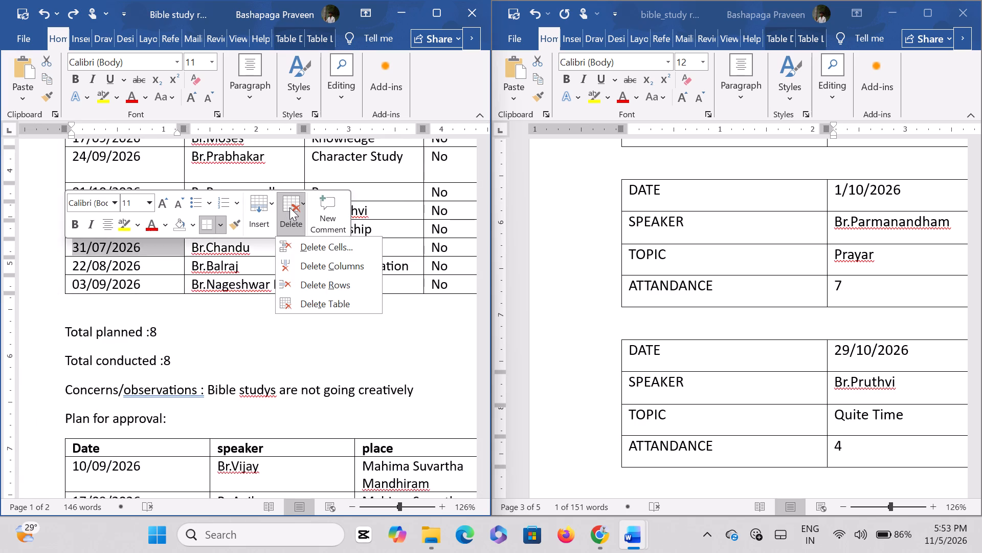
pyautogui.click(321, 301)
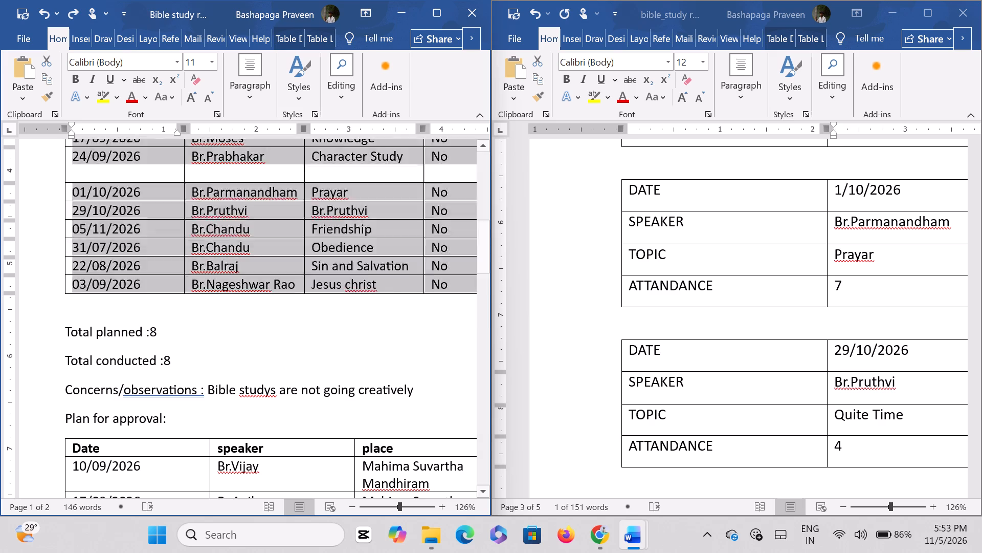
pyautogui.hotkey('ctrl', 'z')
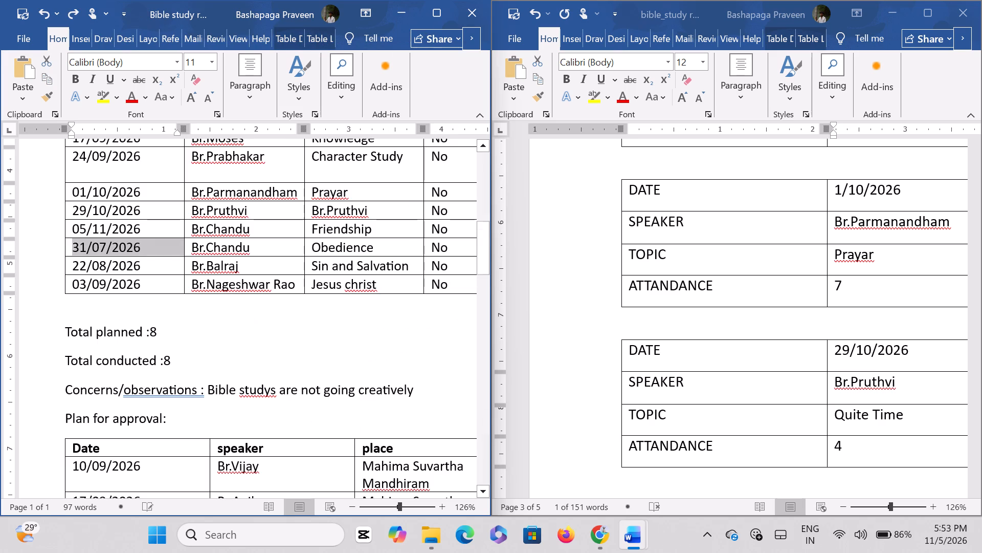
# Remove the 31/07/2026 session row with topic Obedience from the report's PTC table.
pyautogui.click(82, 248)
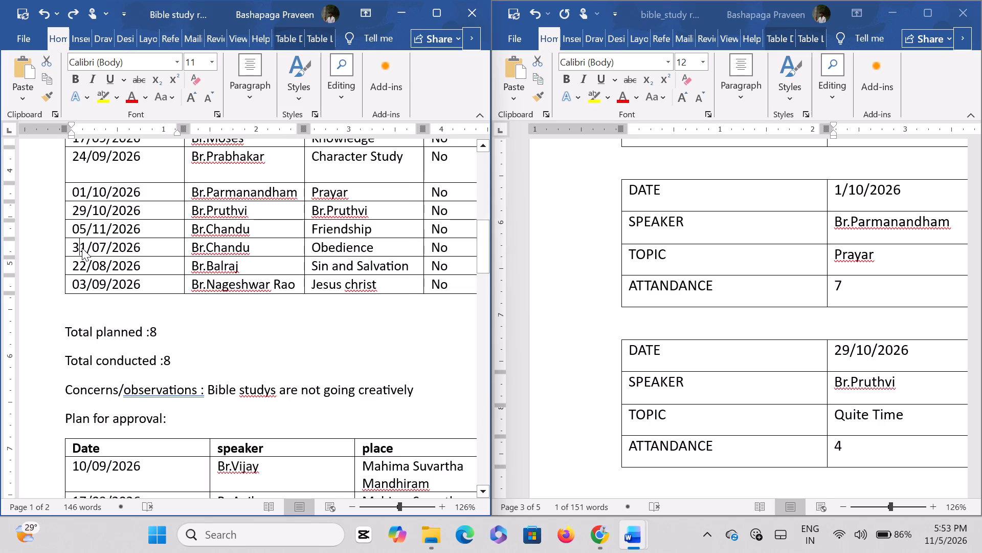
pyautogui.click(64, 248)
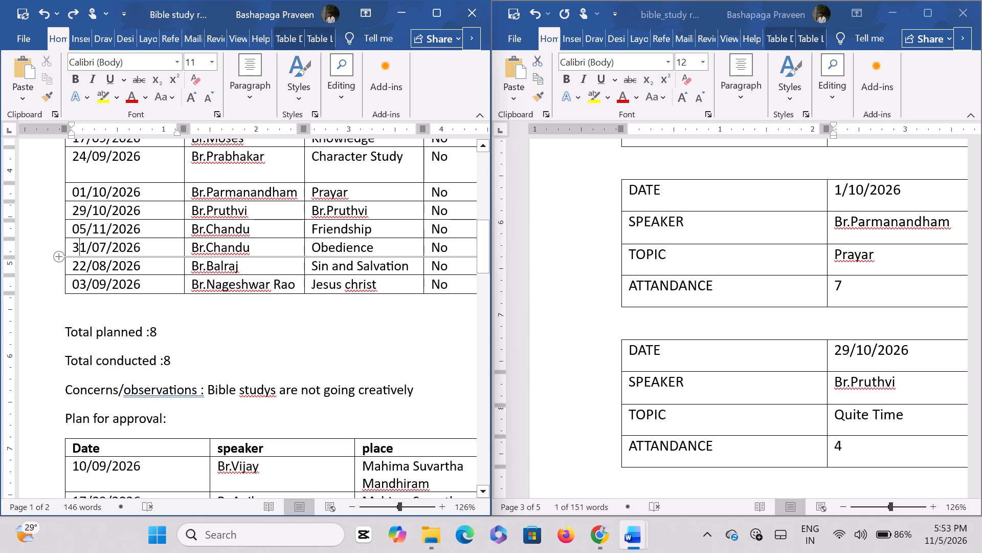
pyautogui.rightClick(63, 247)
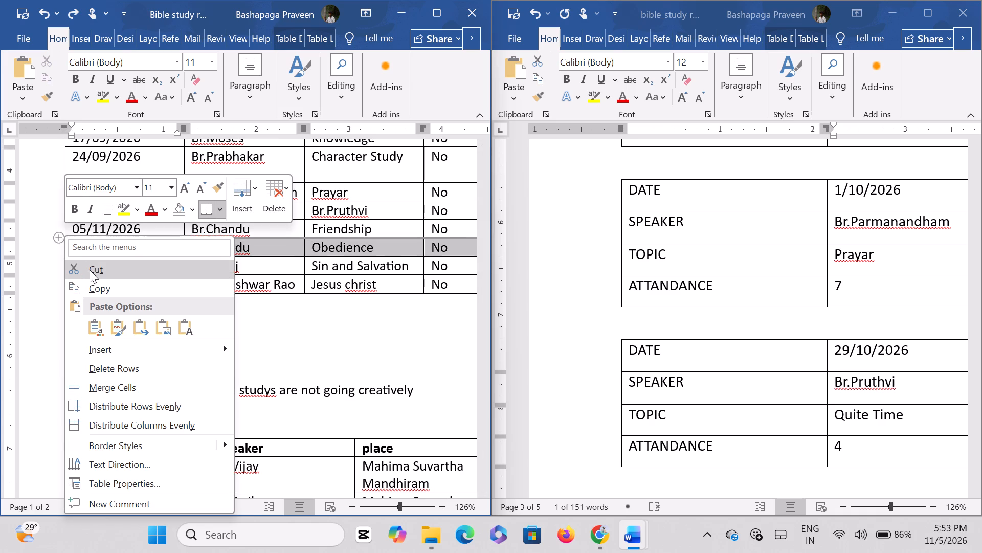
pyautogui.click(90, 270)
# Delete the 22/08/2026 session row with speaker Br.Balraj and topic Sin and Salvation from the PTC table.
pyautogui.rightClick(66, 249)
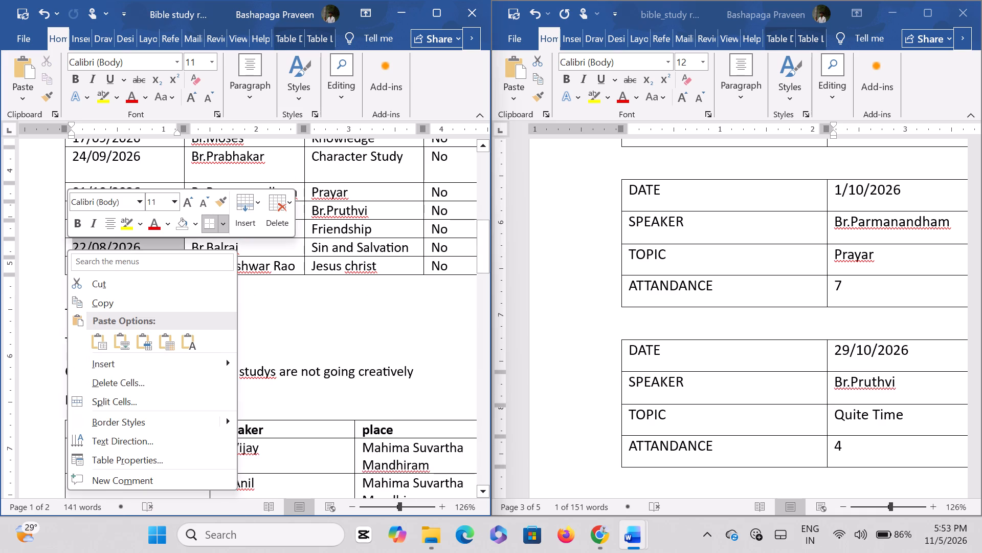
pyautogui.click(102, 284)
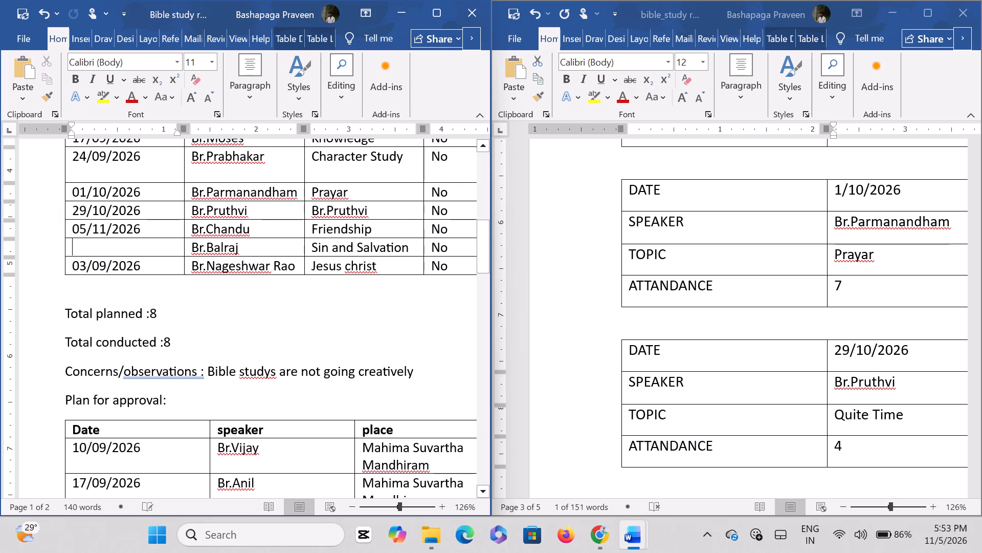
pyautogui.click(64, 248)
pyautogui.rightClick(64, 248)
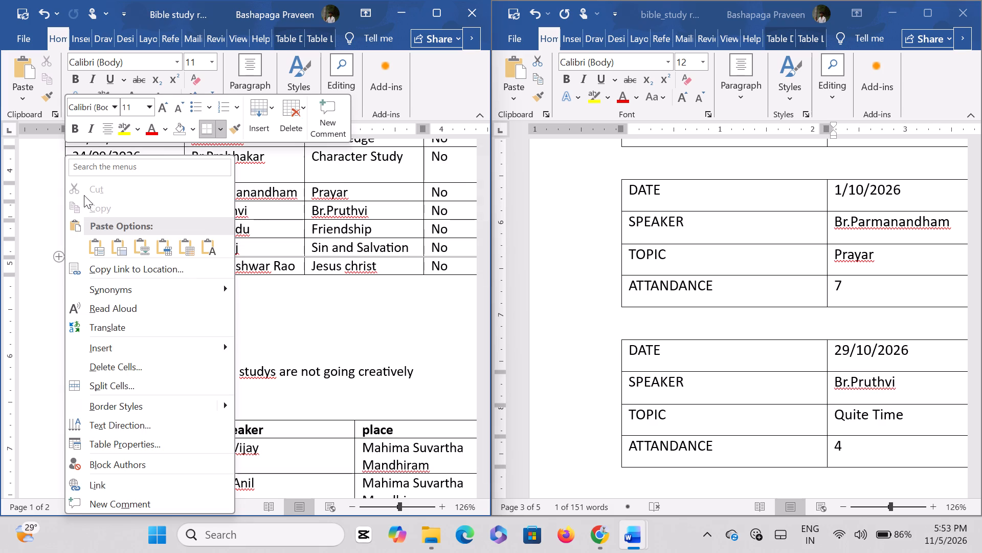
pyautogui.click(292, 116)
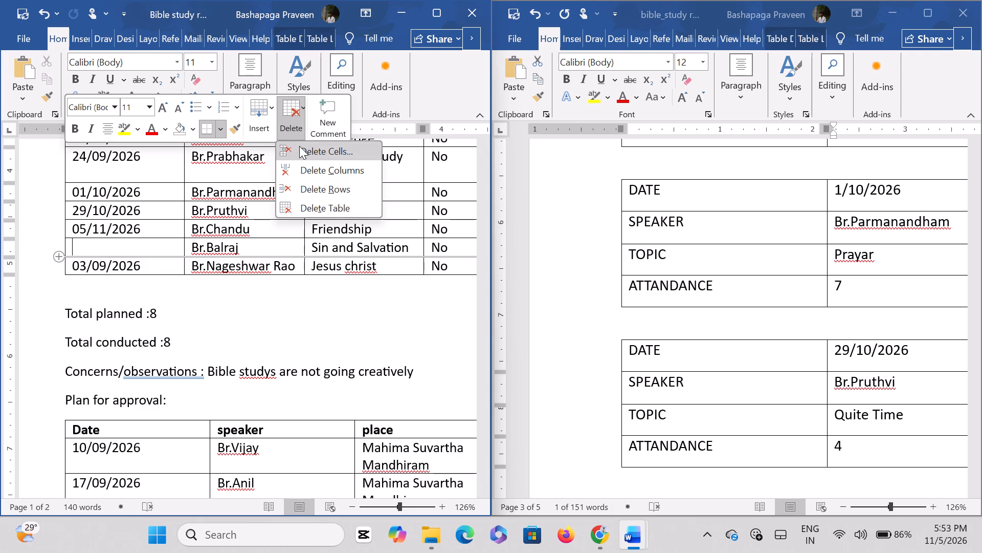
pyautogui.click(303, 188)
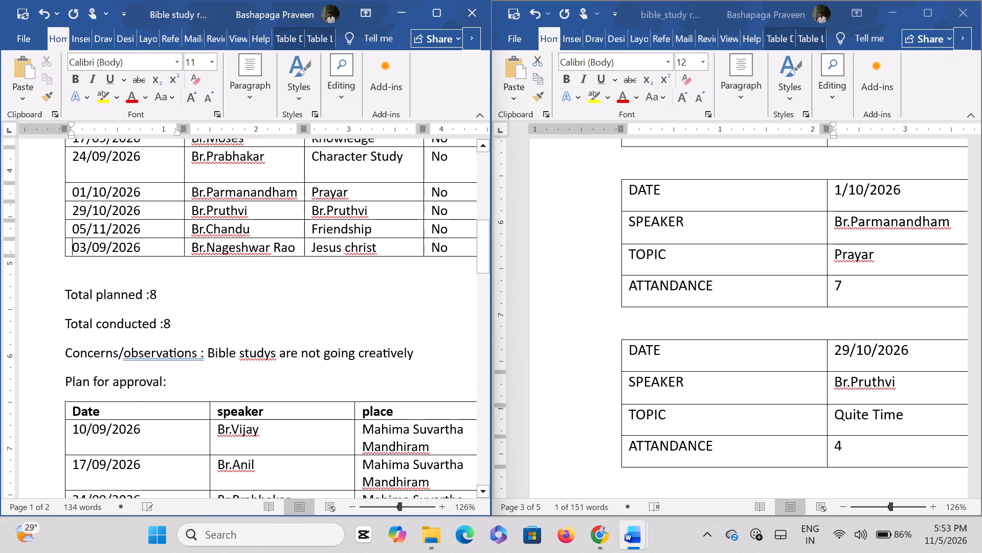
pyautogui.rightClick(71, 252)
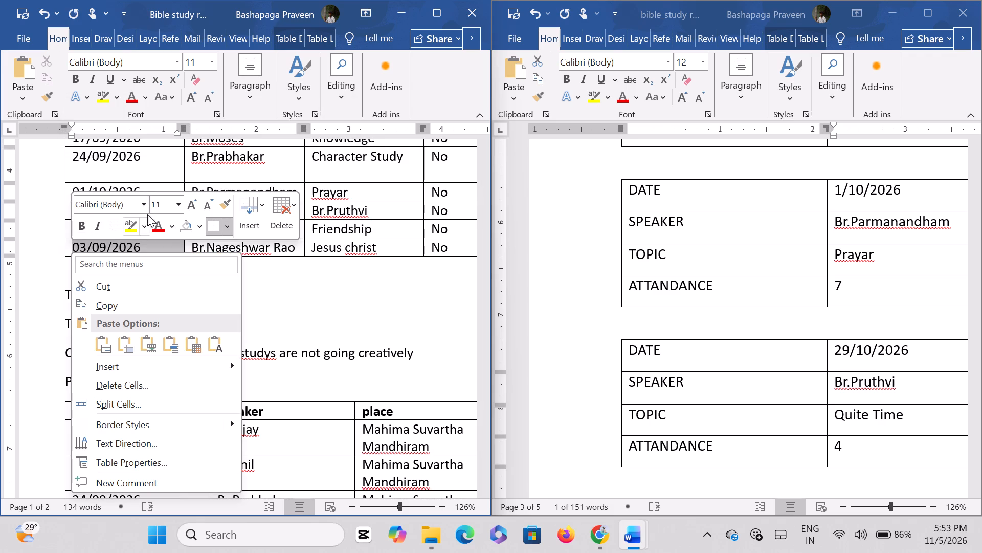
pyautogui.click(276, 218)
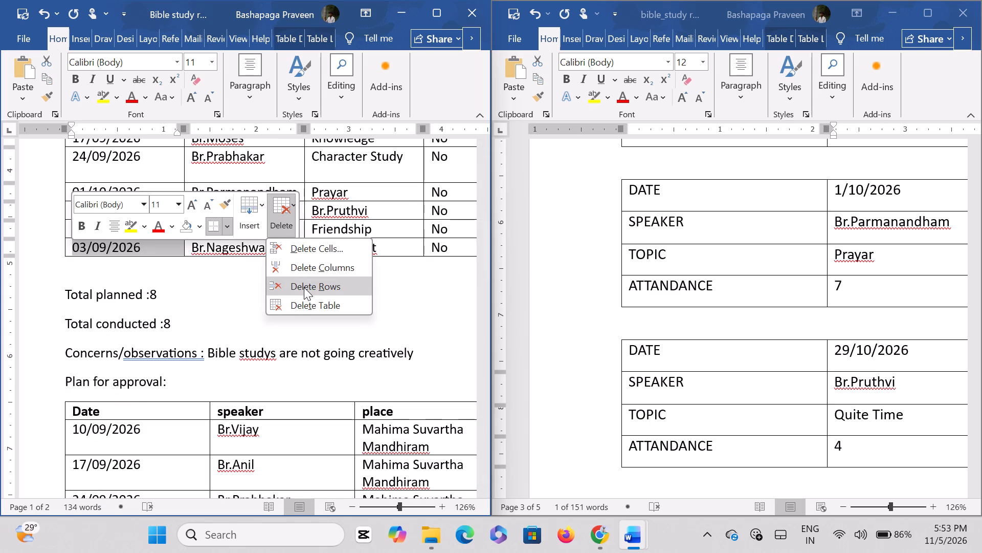
pyautogui.click(304, 287)
# Review the report from its heading through the PTC session rows to the totals beneath the table.
pyautogui.scroll(3, 304, 287)
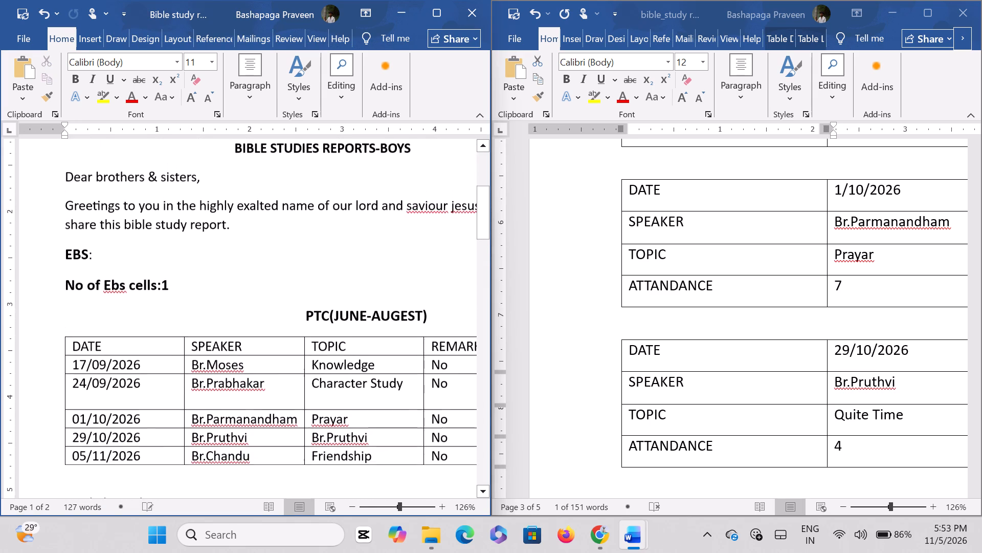
pyautogui.scroll(1, 304, 287)
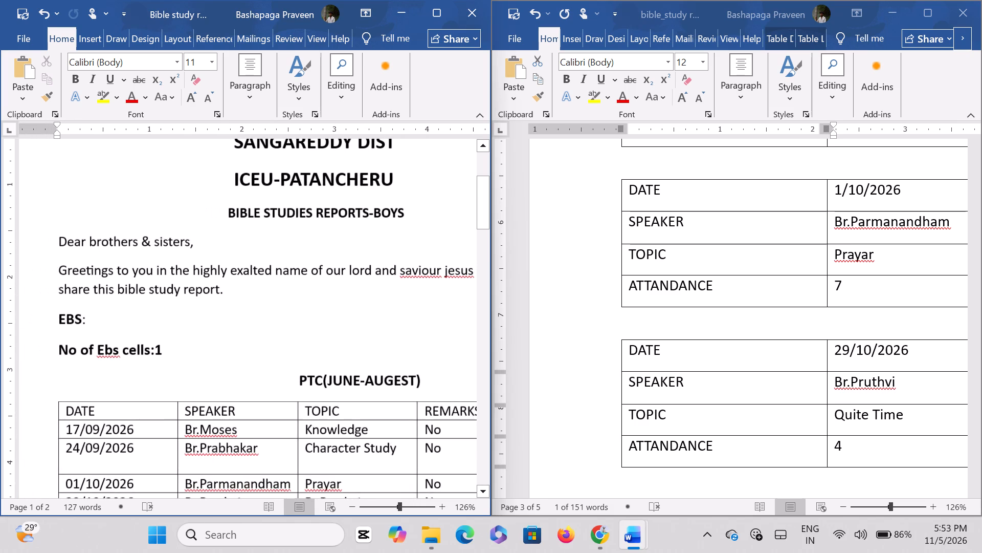
pyautogui.scroll(-2, 304, 287)
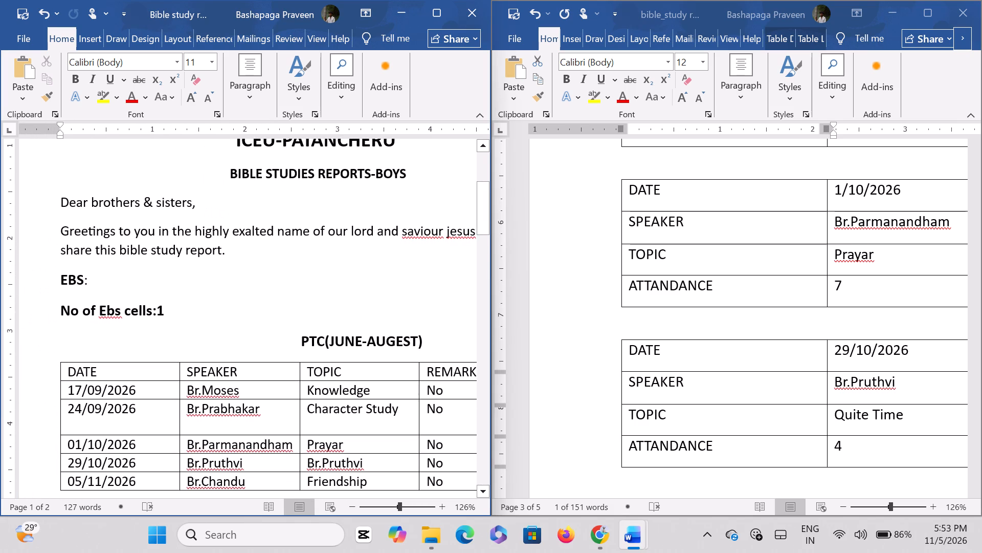
pyautogui.scroll(-1, 304, 287)
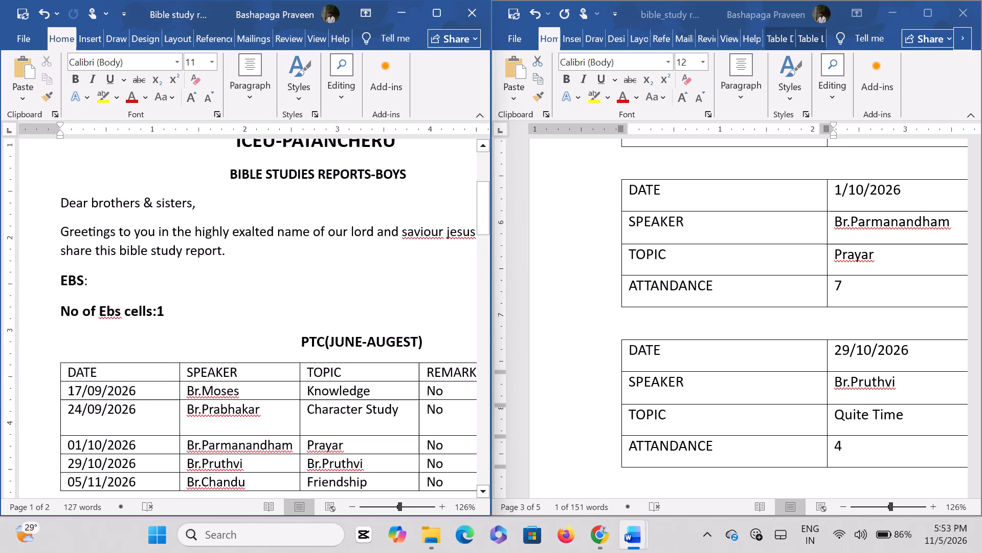
pyautogui.scroll(-1, 304, 287)
pyautogui.hscroll(-1, 304, 287)
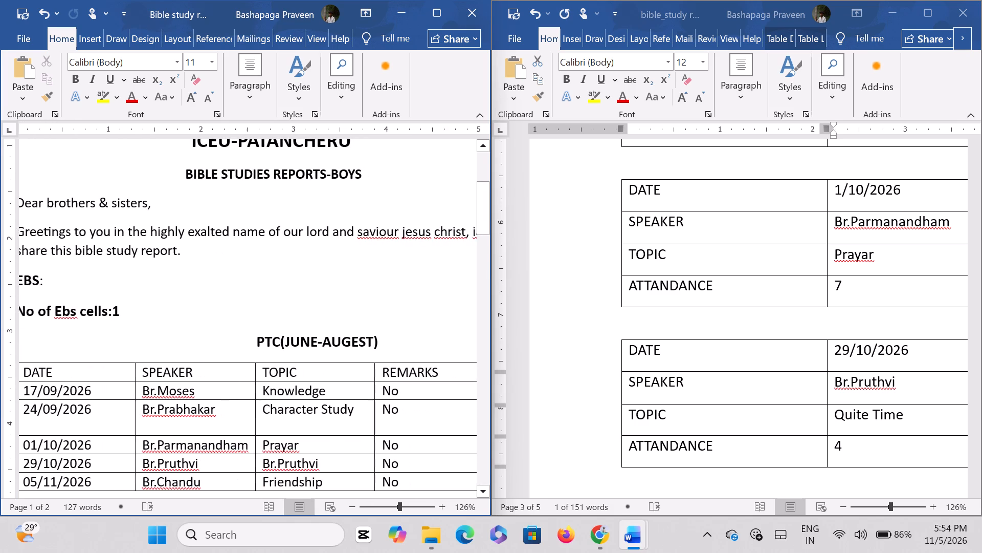
pyautogui.hscroll(-3, 304, 287)
pyautogui.hscroll(2, 304, 287)
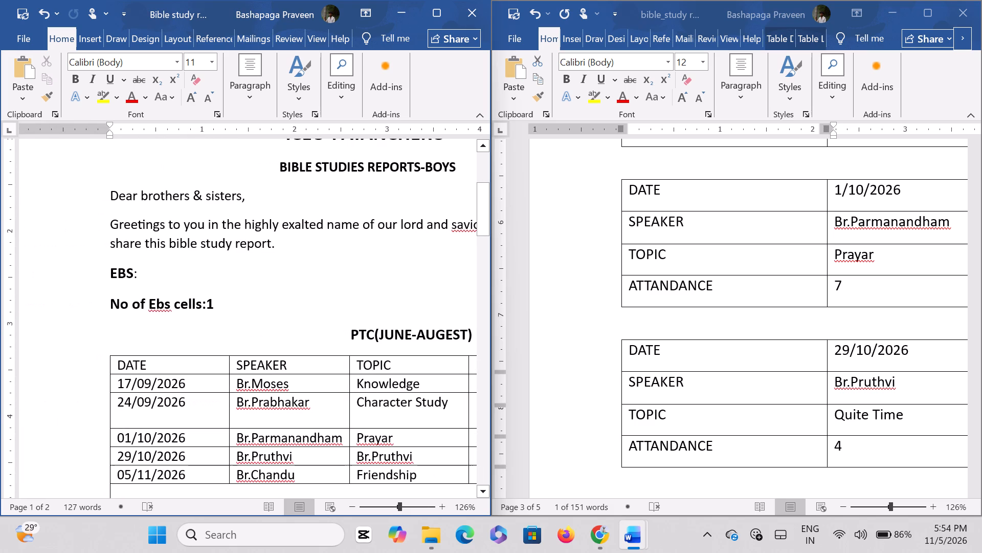
pyautogui.scroll(-2, 304, 287)
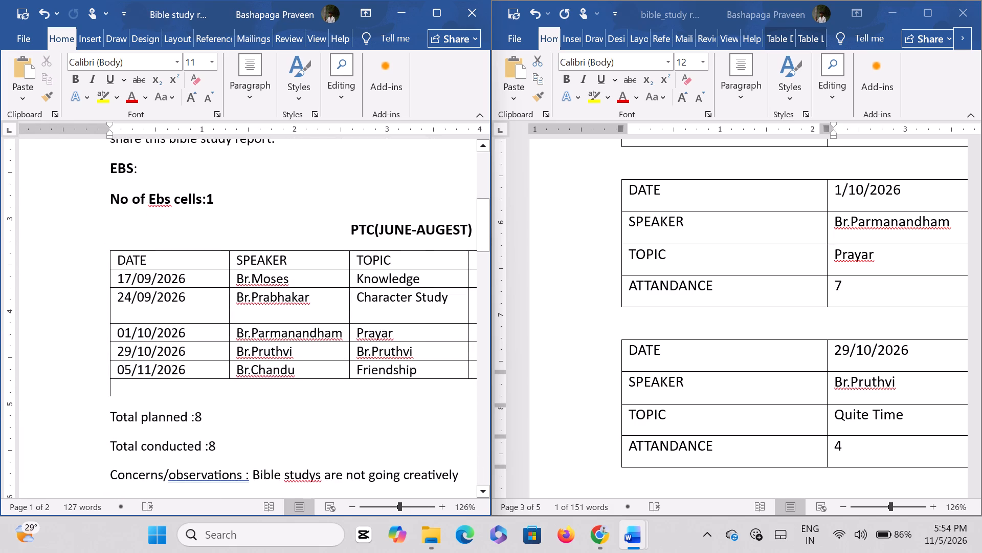
pyautogui.hscroll(-1, 304, 287)
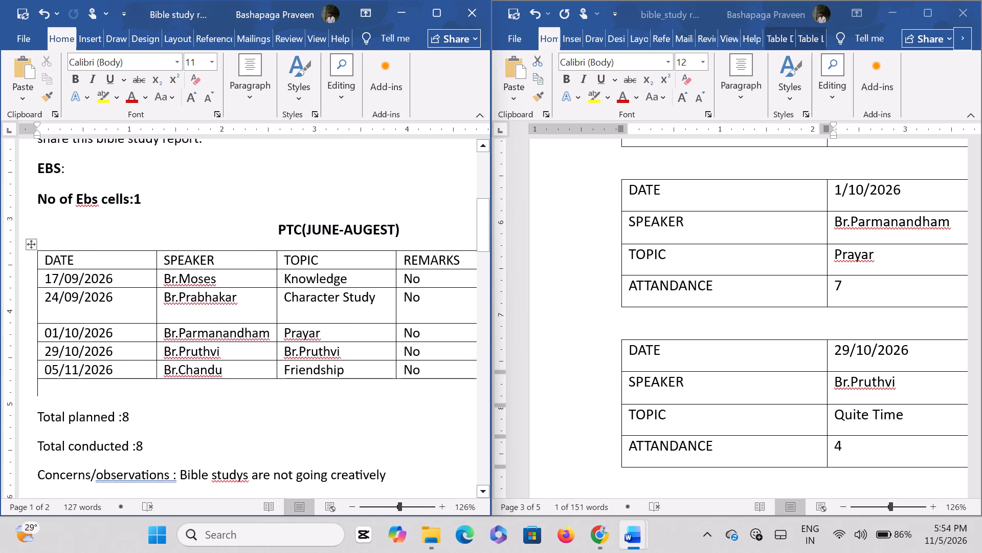
# Set the Total planned figure below the PTC table to 5.
pyautogui.scroll(-1, 347, 245)
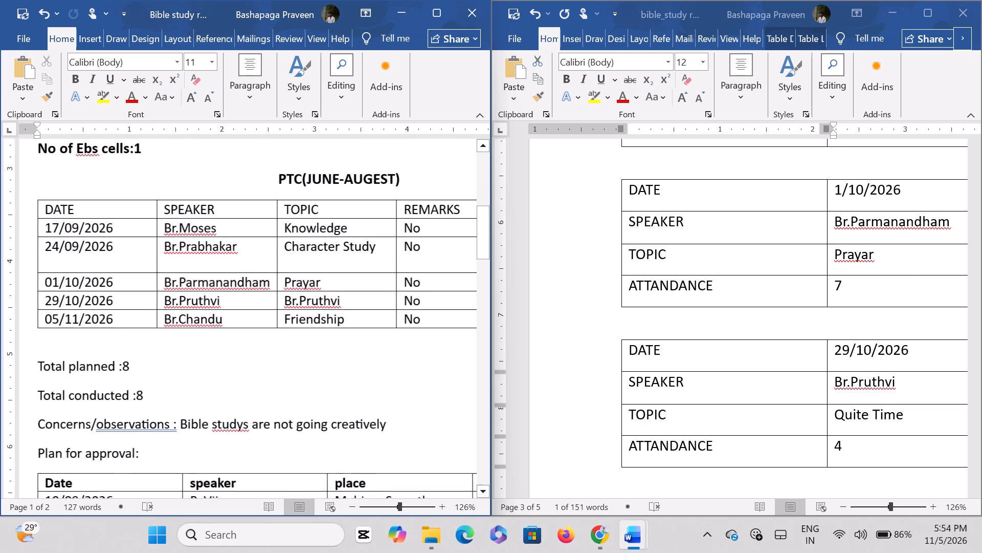
pyautogui.scroll(-1, 347, 245)
pyautogui.click(165, 322)
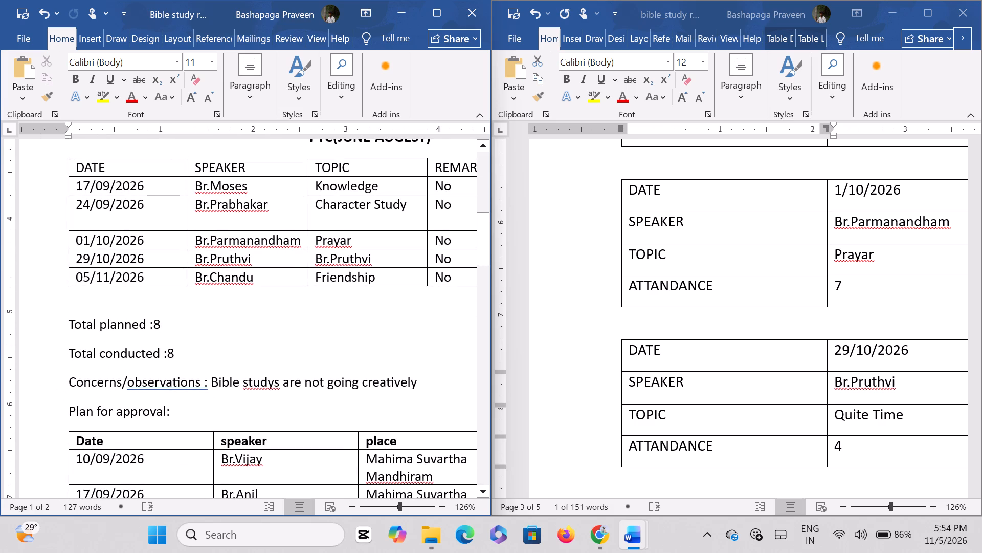
pyautogui.click(165, 322)
pyautogui.press('BackSpace')
pyautogui.press('5')
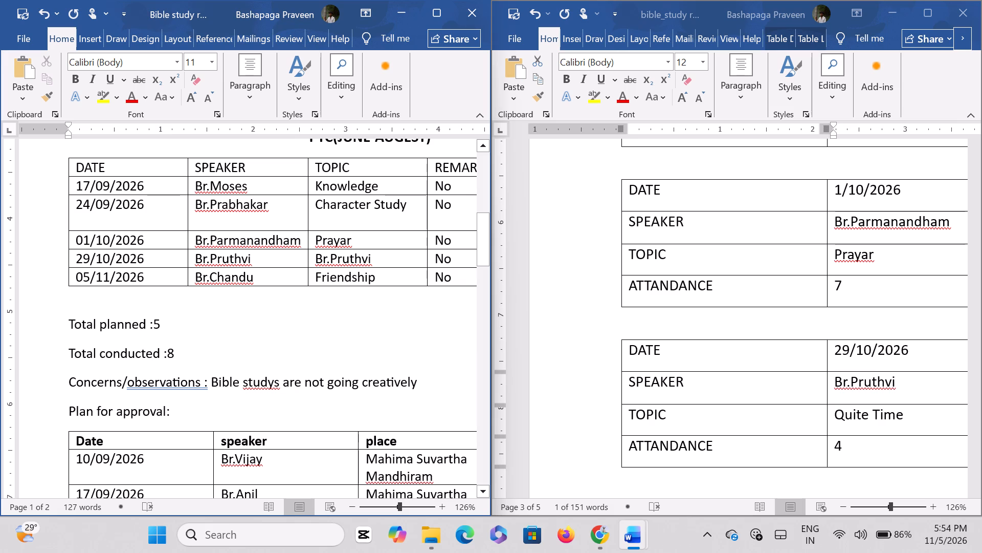
# Set the Total conducted figure below the PTC table to 5.
pyautogui.click(176, 354)
pyautogui.press('BackSpace')
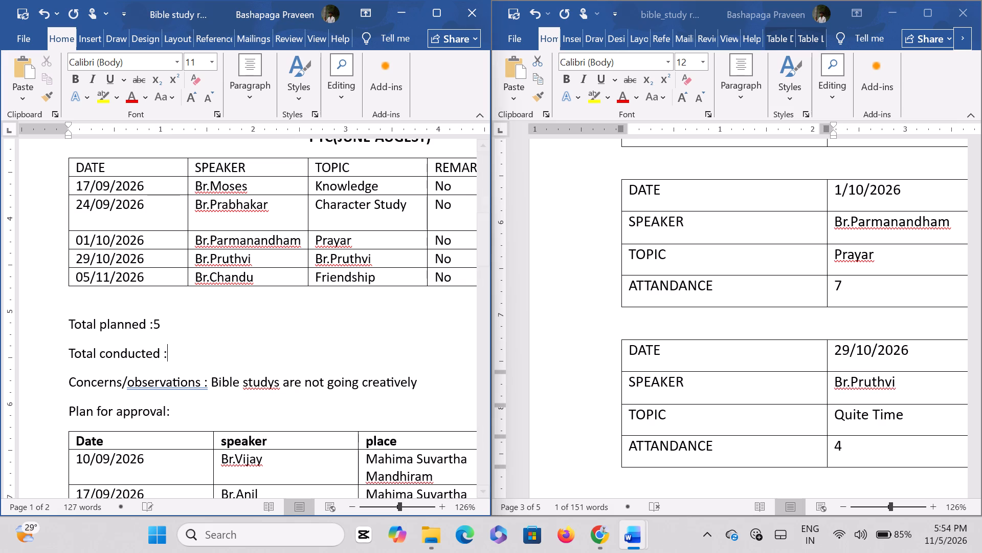
pyautogui.press('5')
# Examine the report's Concerns/observations line, the Plan for approval table and the overall page layout.
pyautogui.scroll(-1, 361, 357)
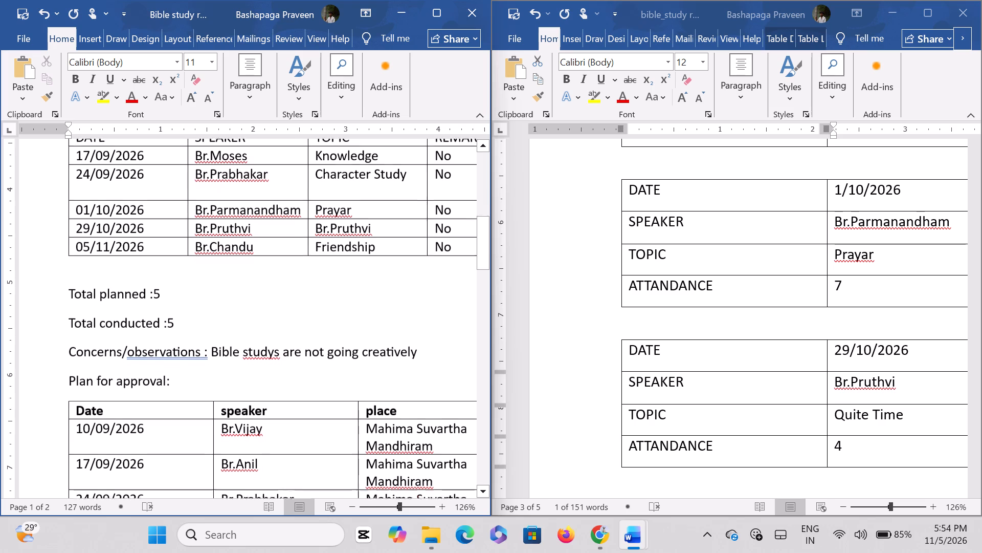
pyautogui.scroll(-2, 361, 357)
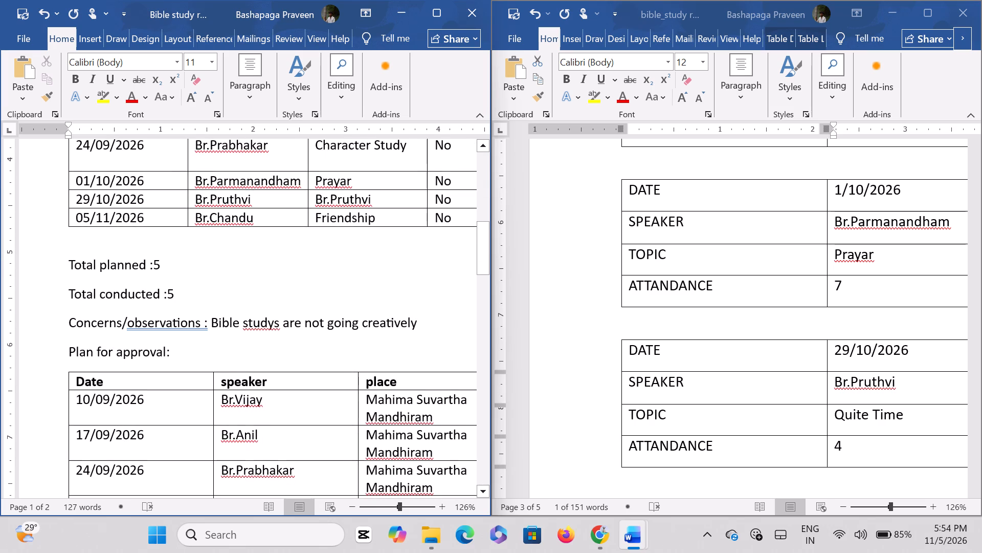
pyautogui.scroll(-2, 332, 363)
pyautogui.hscroll(-1, 332, 363)
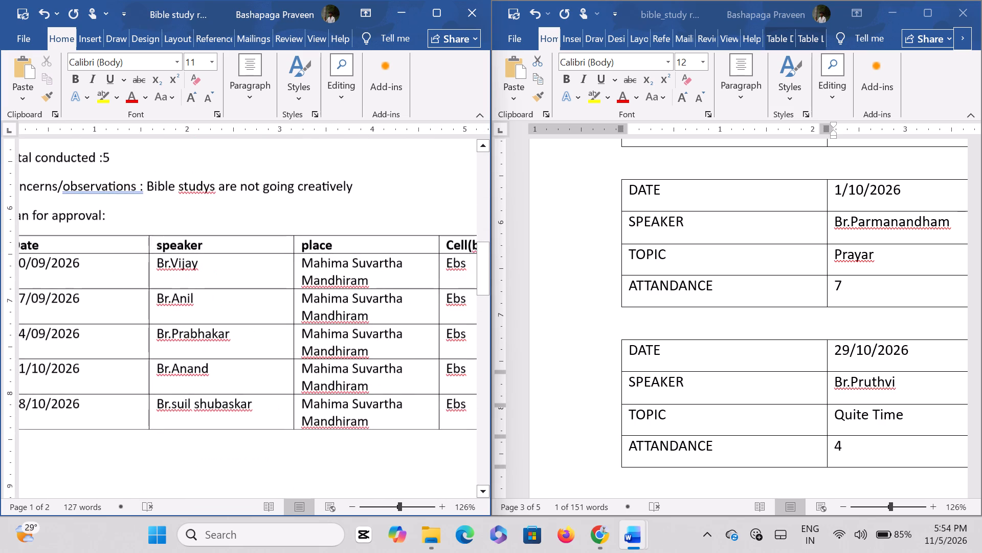
pyautogui.hscroll(-1, 332, 363)
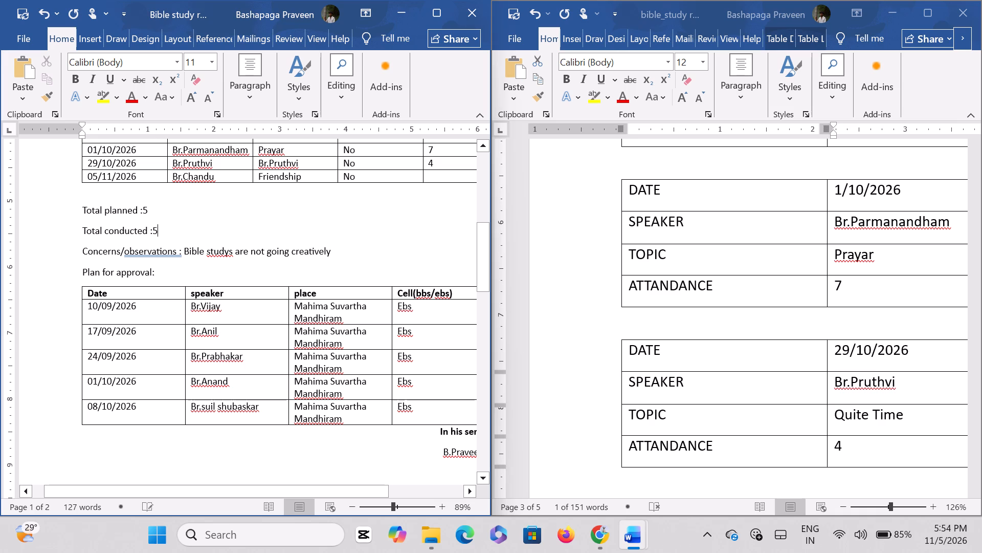
pyautogui.click(333, 253)
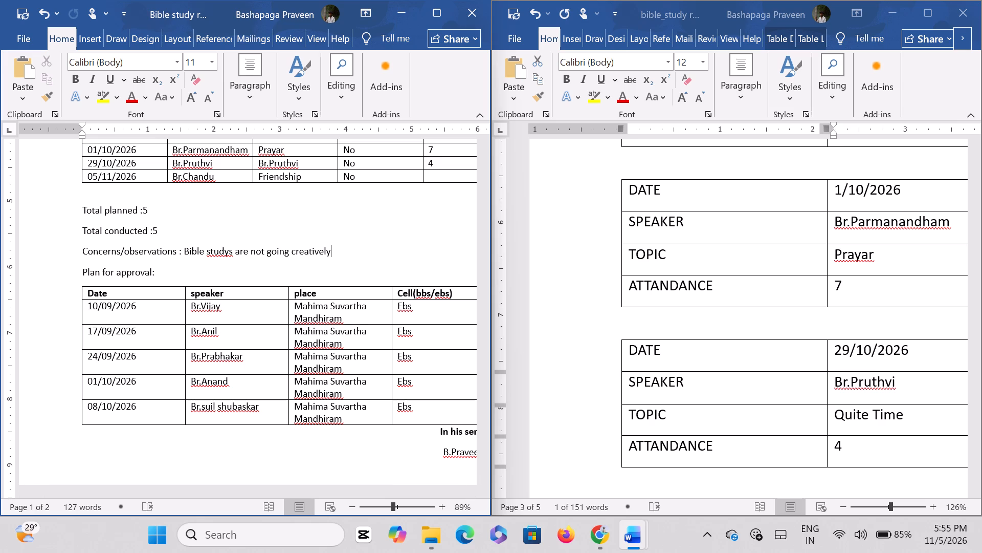
pyautogui.scroll(1, 333, 253)
pyautogui.keyDown('ctrl'); pyautogui.scroll(-1, 333, 253); pyautogui.keyUp('ctrl')
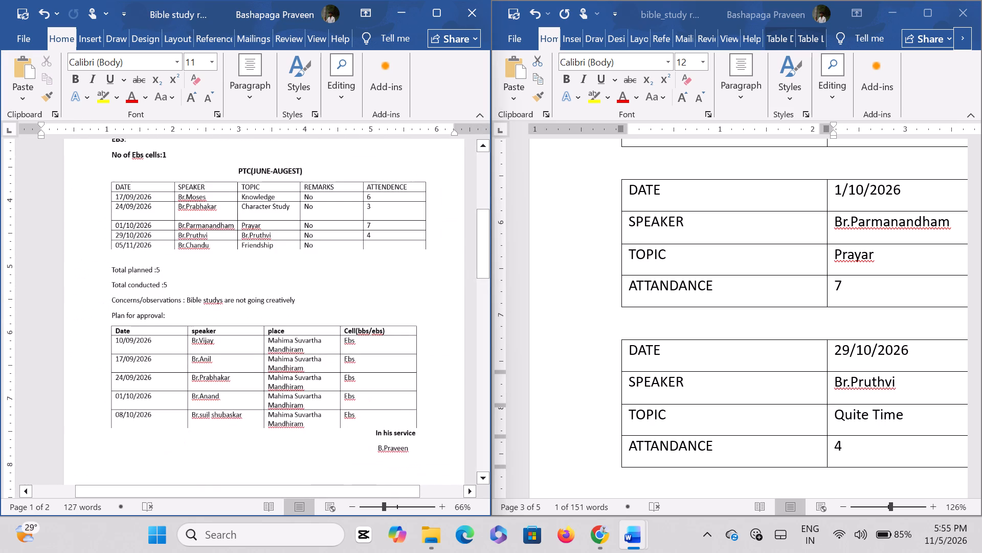
pyautogui.scroll(1, 333, 253)
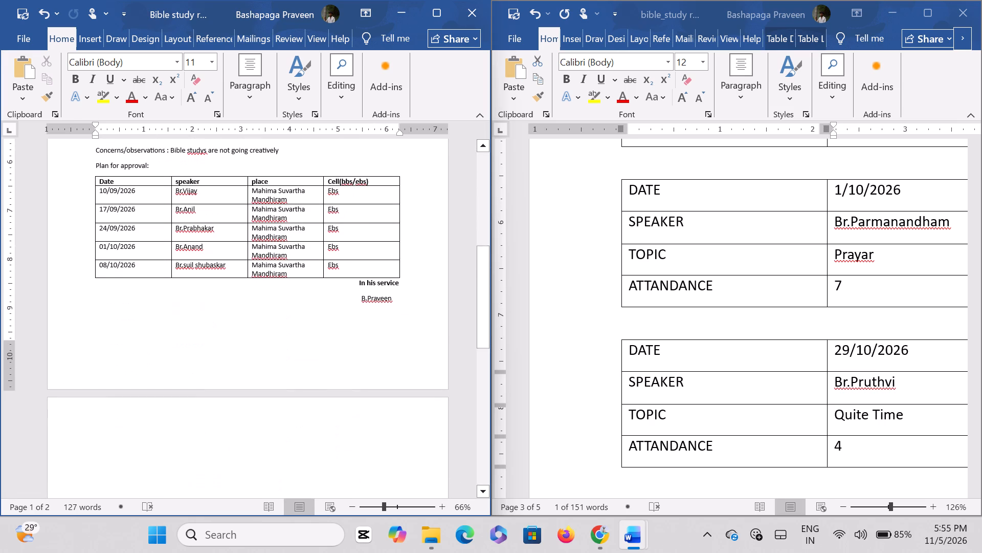
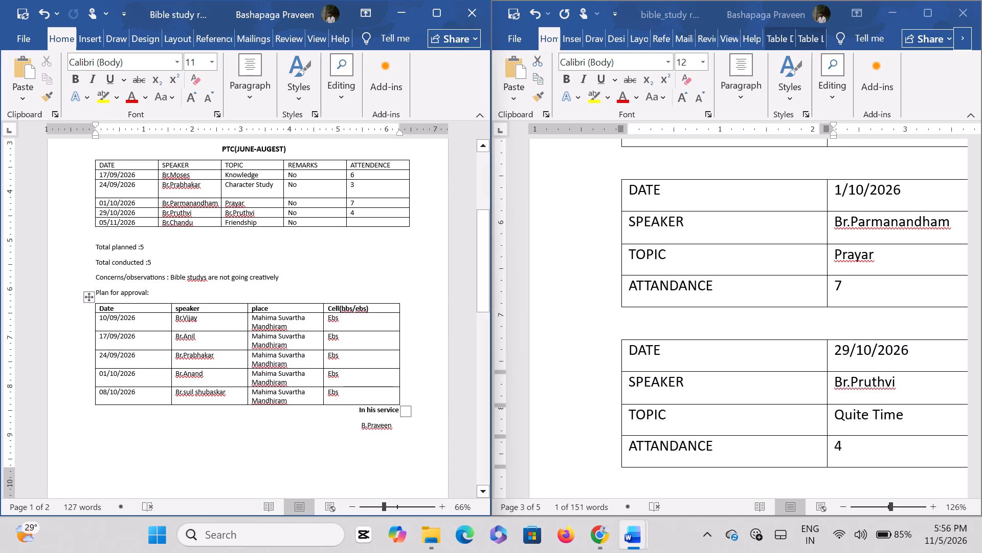
# Set the date in the first row of the Plan for approval table to 12/11/2026.
pyautogui.click(106, 317)
pyautogui.press('BackSpace')
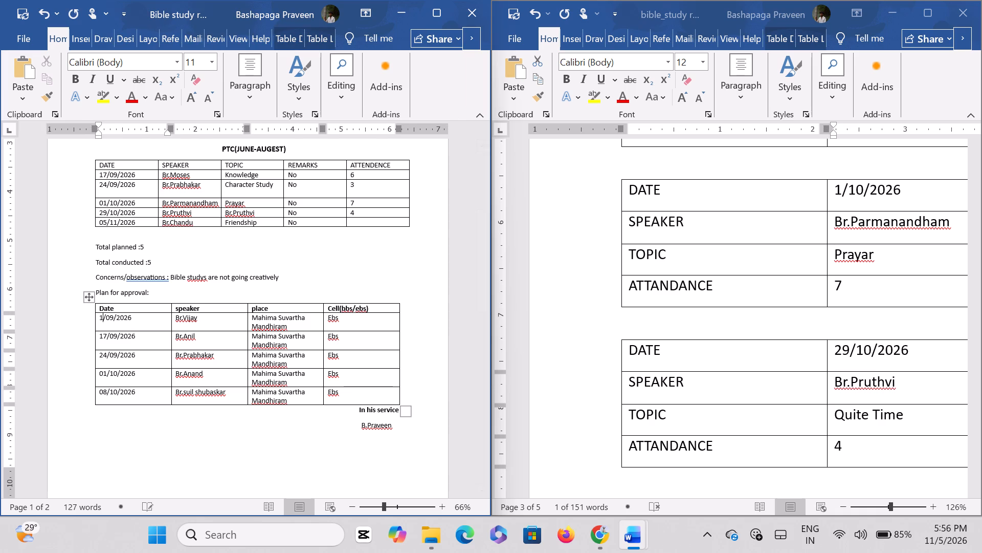
pyautogui.press('2')
pyautogui.press('Right')
pyautogui.press('Right')
pyautogui.press('Right')
pyautogui.press('BackSpace')
pyautogui.press('BackSpace')
pyautogui.write('11')
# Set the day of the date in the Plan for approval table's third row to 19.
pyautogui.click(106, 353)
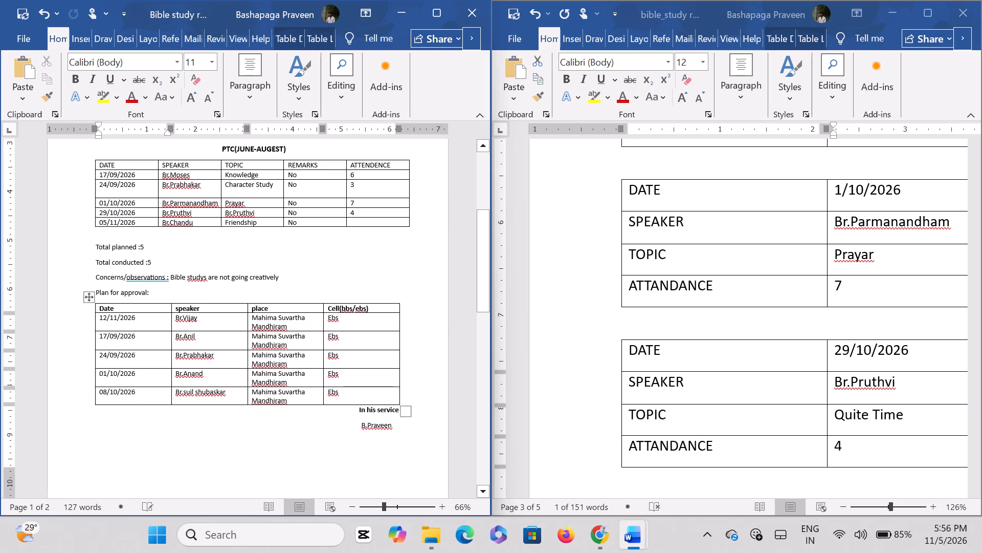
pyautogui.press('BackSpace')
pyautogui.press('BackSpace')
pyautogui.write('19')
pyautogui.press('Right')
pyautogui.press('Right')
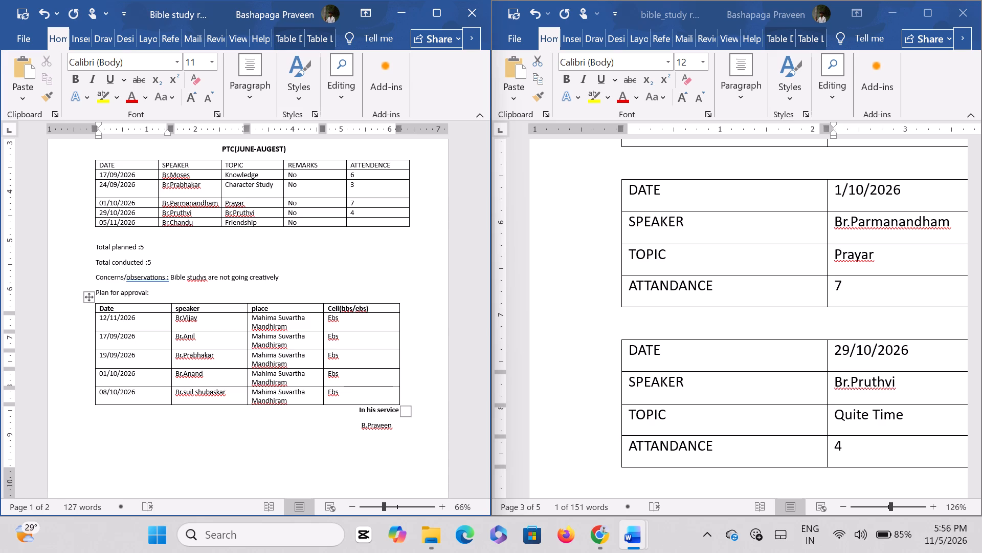
# Set the date in the second row of the Plan for approval table to 19/11/2026.
pyautogui.press('Up')
pyautogui.press('Left')
pyautogui.press('Left')
pyautogui.press('BackSpace')
pyautogui.press('9')
pyautogui.press('Right')
pyautogui.press('Right')
pyautogui.press('Right')
pyautogui.press('BackSpace')
pyautogui.press('BackSpace')
pyautogui.write('11')
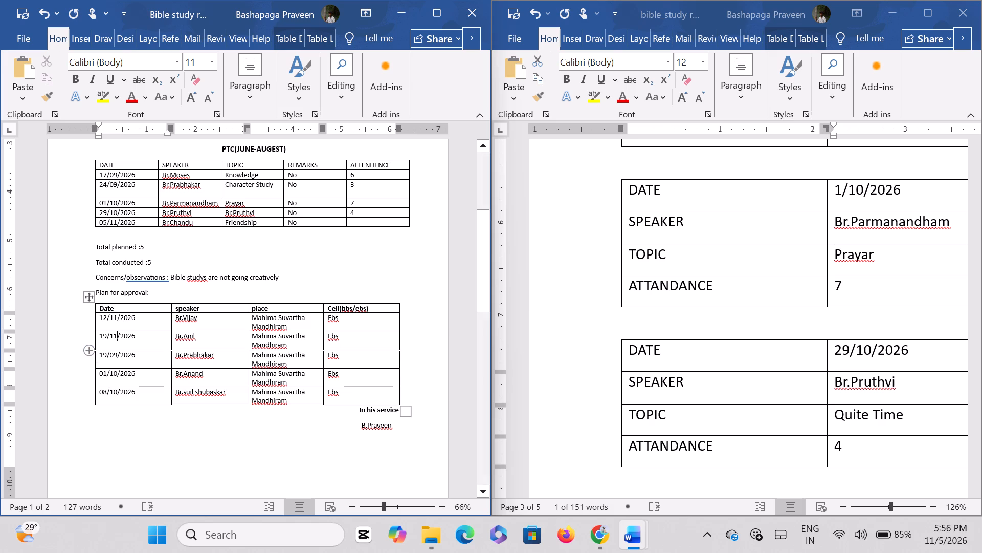
# Set the date in the third row of the Plan for approval table to 26/11/2026.
pyautogui.click(108, 354)
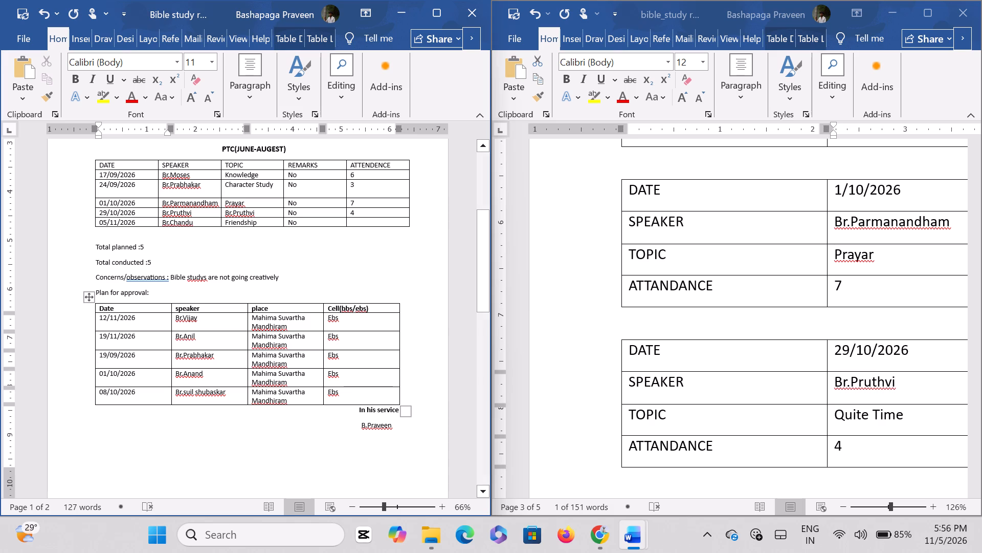
pyautogui.press('BackSpace')
pyautogui.press('BackSpace')
pyautogui.write('26')
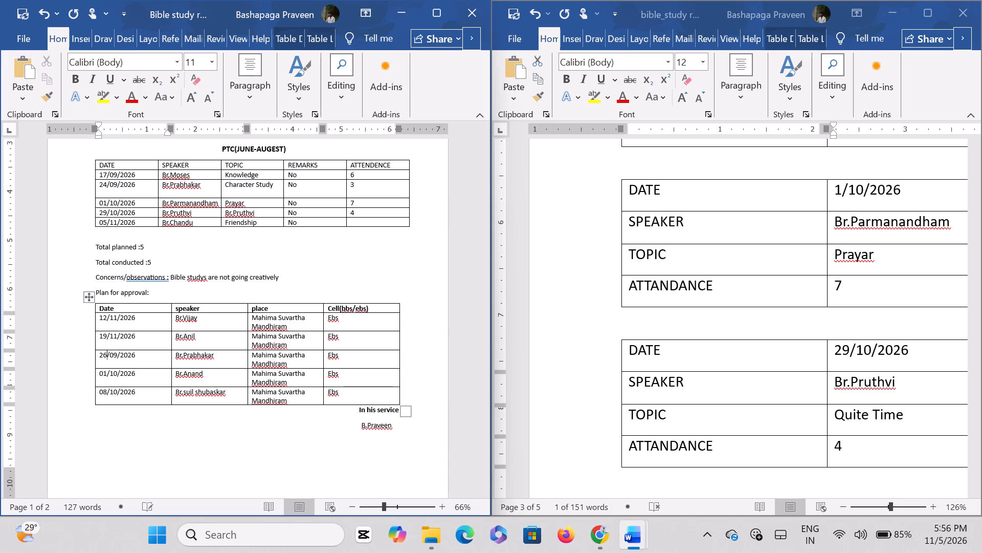
pyautogui.press('Right')
pyautogui.press('Right')
pyautogui.press('Right')
pyautogui.press('BackSpace')
pyautogui.press('BackSpace')
pyautogui.write('11')
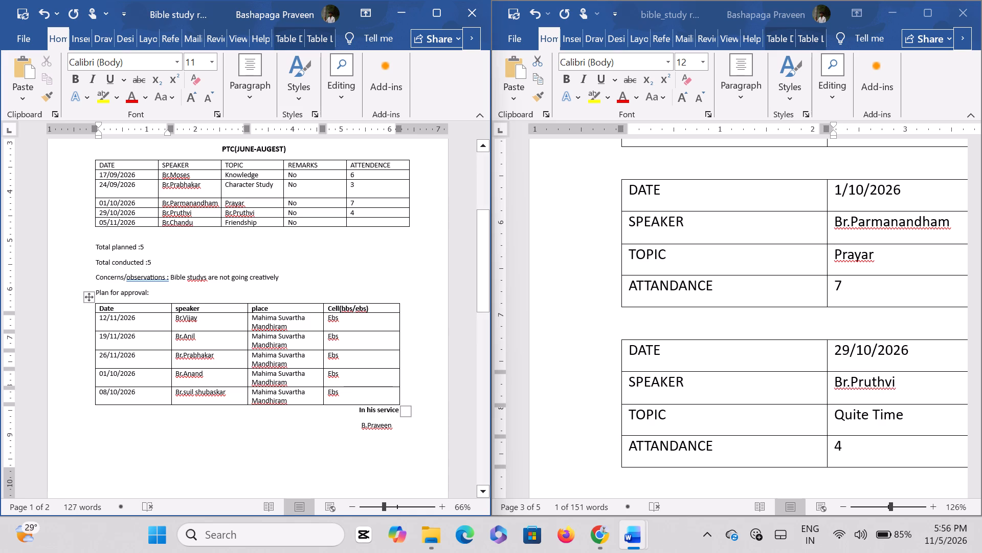
# Set the date in the fourth row of the Plan for approval table to 03/12/2026.
pyautogui.click(117, 373)
pyautogui.press('BackSpace')
pyautogui.press('BackSpace')
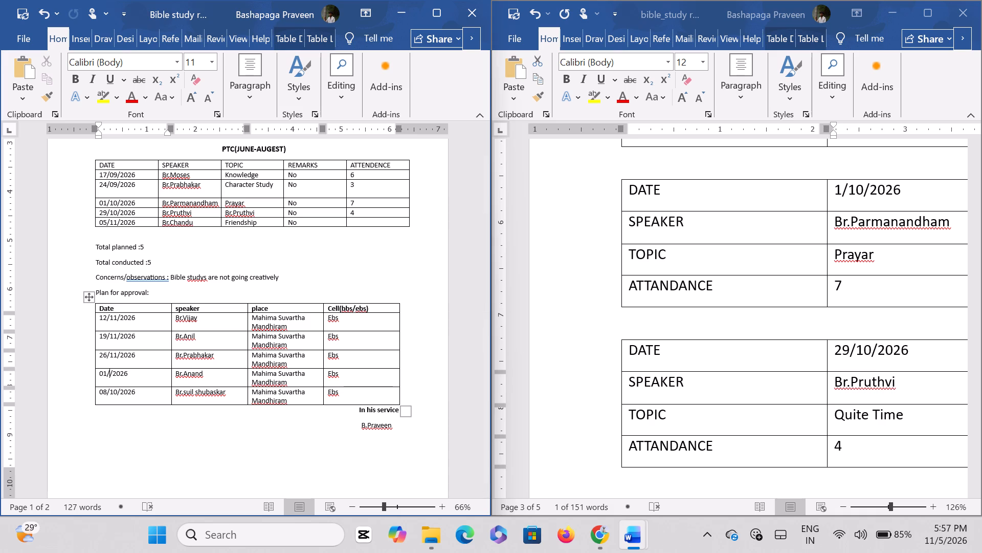
pyautogui.press('3')
pyautogui.press('Left')
pyautogui.press('Left')
pyautogui.press('BackSpace')
pyautogui.press('3')
pyautogui.press('Right')
pyautogui.press('Right')
pyautogui.press('BackSpace')
pyautogui.write('12')
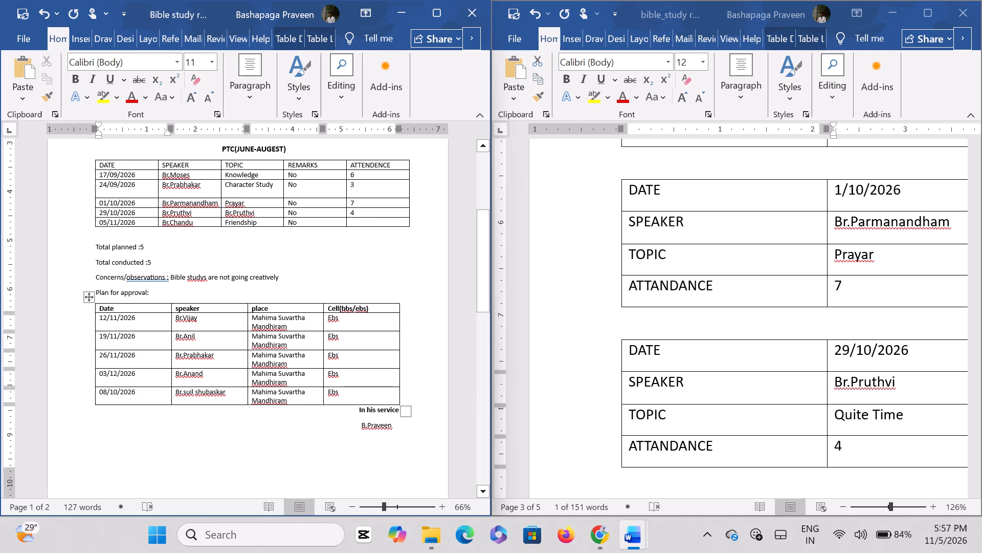
# Set the date in the last row of the Plan for approval table to 10/12/2026.
pyautogui.click(107, 392)
pyautogui.press('BackSpace')
pyautogui.press('BackSpace')
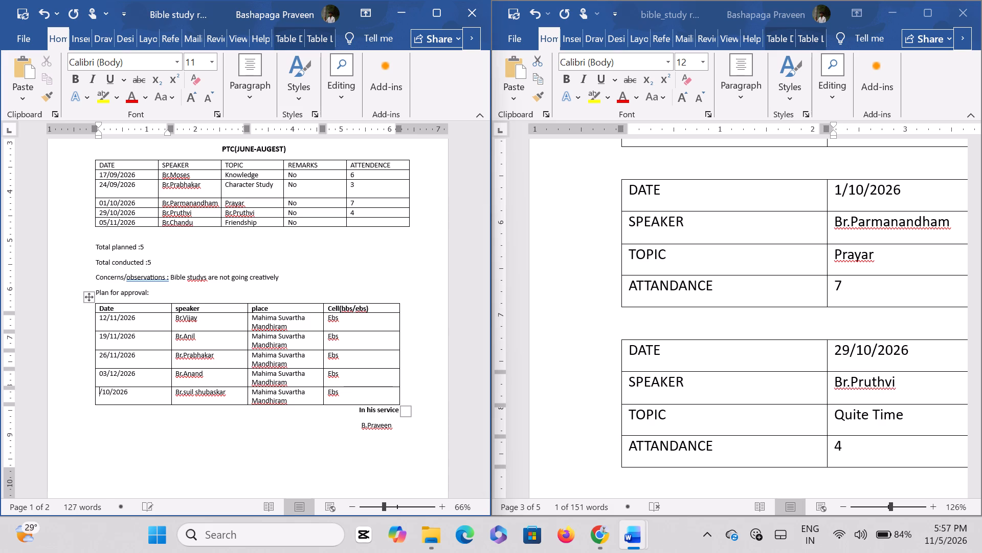
pyautogui.write('10')
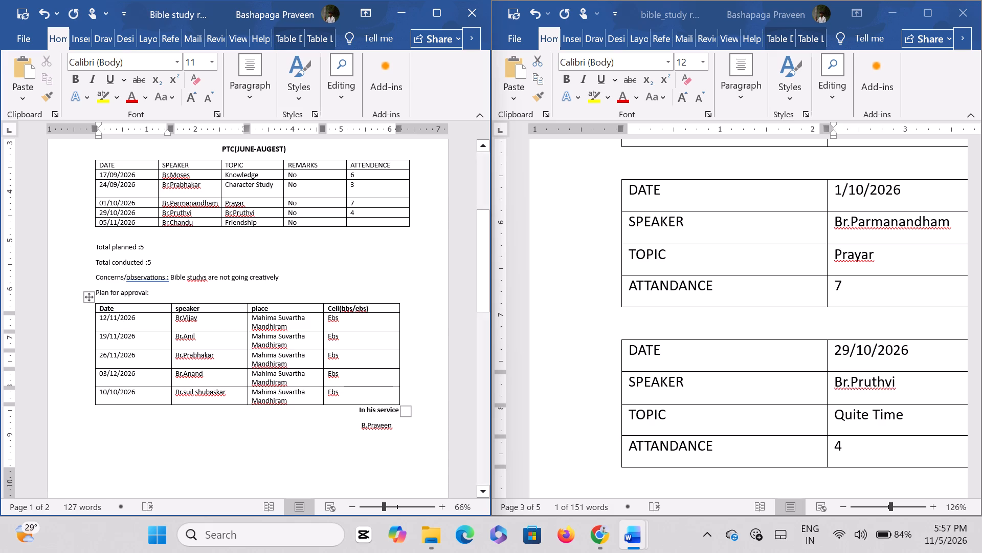
pyautogui.click(115, 392)
pyautogui.press('Right')
pyautogui.press('BackSpace')
pyautogui.press('2')
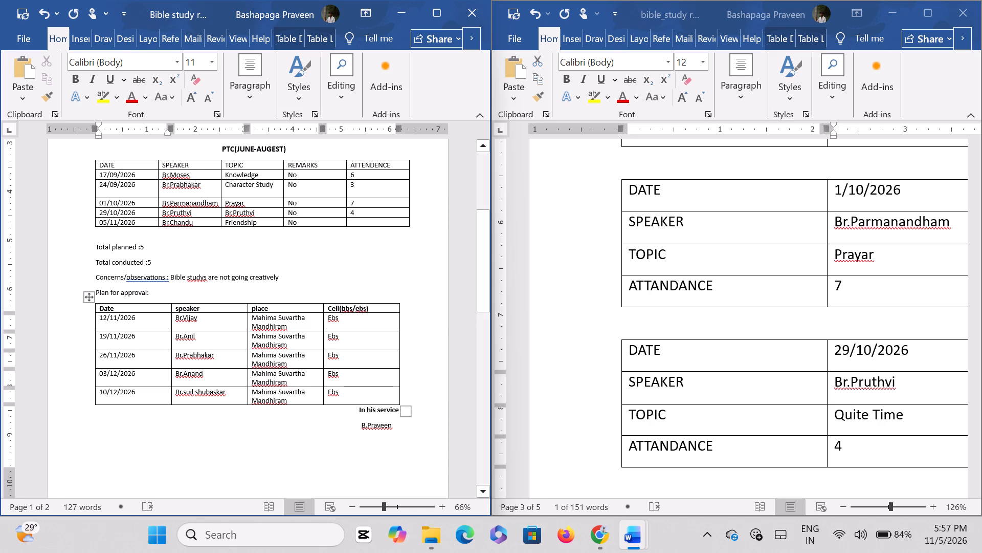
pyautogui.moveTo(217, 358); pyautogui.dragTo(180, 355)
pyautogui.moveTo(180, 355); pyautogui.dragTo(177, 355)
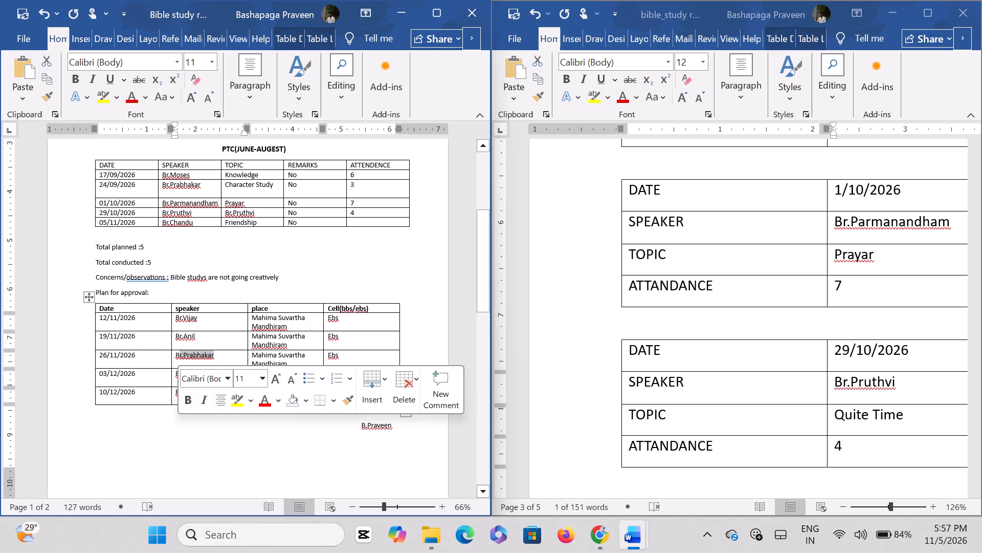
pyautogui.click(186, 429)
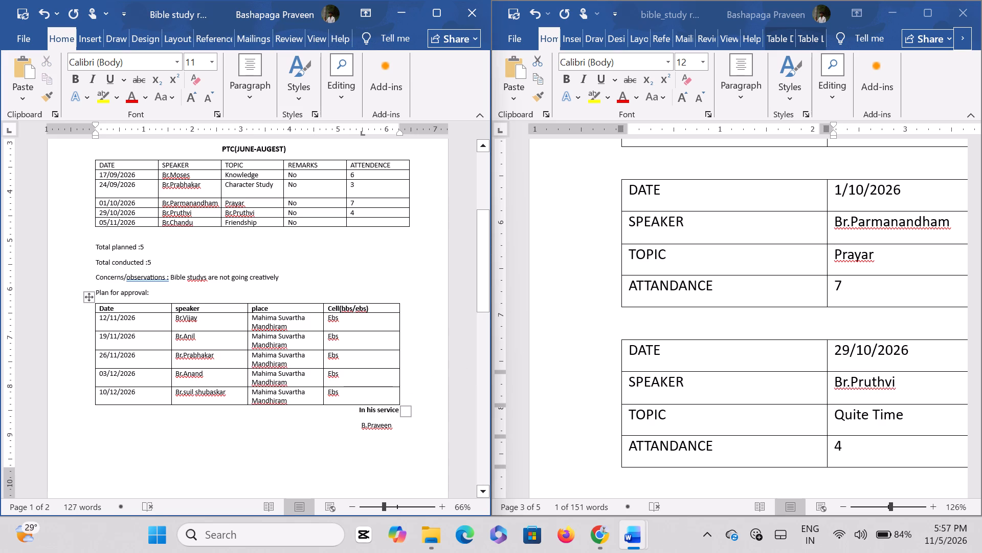
# Replace the speaker in the 26/11/2026 row with a copy of the speaker from the 10/12/2026 row.
pyautogui.moveTo(231, 395); pyautogui.dragTo(172, 395)
pyautogui.hotkey('ctrl', 'c')
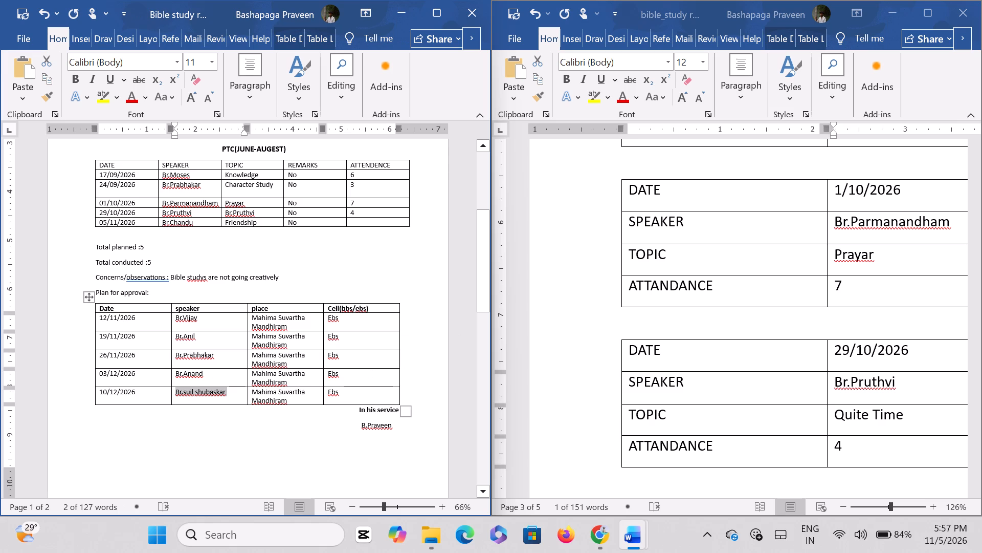
pyautogui.click(223, 359)
pyautogui.hotkey('ctrl', 'a')
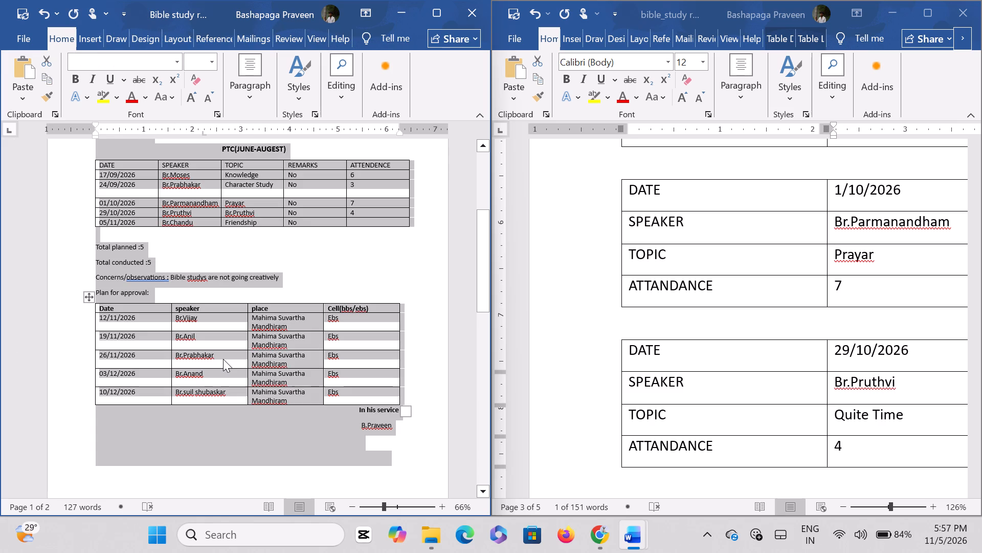
pyautogui.click(223, 359)
pyautogui.moveTo(223, 359); pyautogui.dragTo(181, 359)
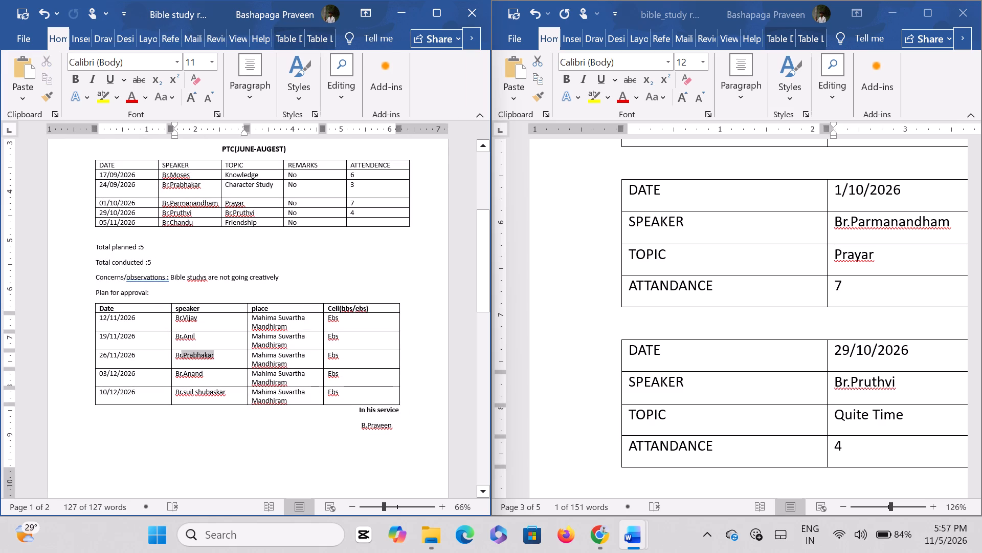
pyautogui.moveTo(181, 359); pyautogui.dragTo(179, 359)
pyautogui.hotkey('ctrl', 'v')
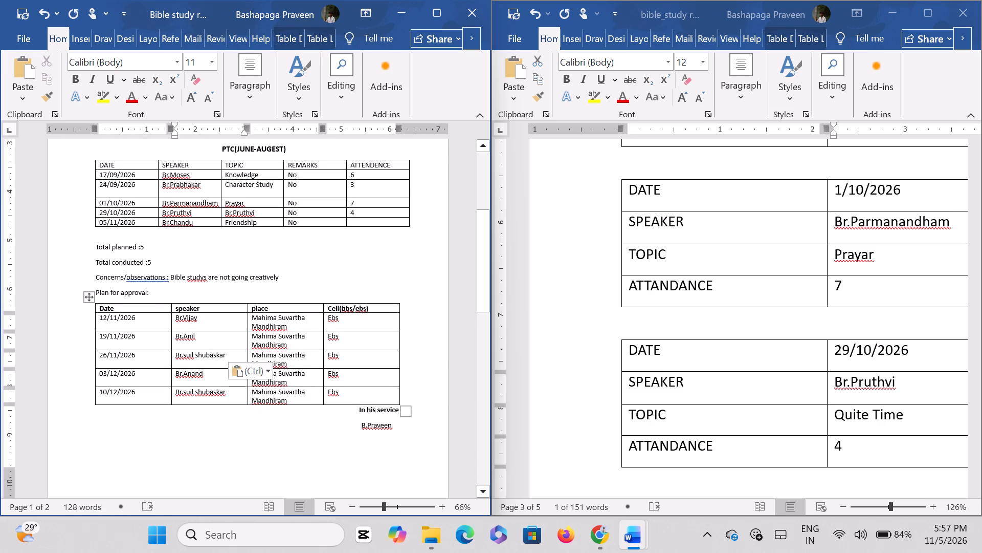
# Change the speaker in the Plan for approval table's 10/12/2026 row to Br.vijay.
pyautogui.click(228, 395)
pyautogui.press('BackSpace')
pyautogui.press('BackSpace')
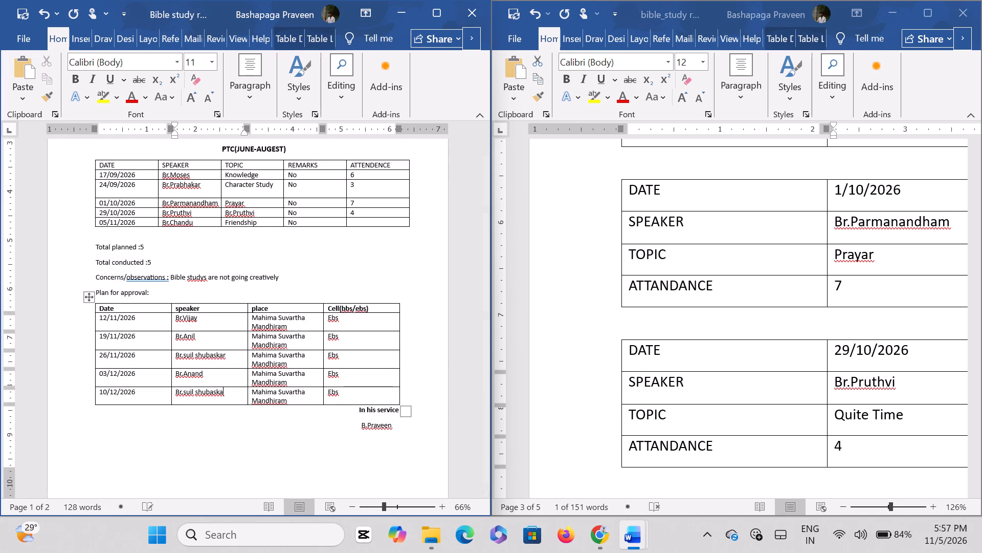
pyautogui.press('BackSpace')
pyautogui.press('BackSpace')
pyautogui.press('BackSpace')
pyautogui.press('BackSpace')
pyautogui.press('BackSpace')
pyautogui.press('BackSpace')
pyautogui.press('BackSpace')
pyautogui.press('BackSpace')
pyautogui.press('BackSpace')
pyautogui.press('BackSpace')
pyautogui.press('BackSpace')
pyautogui.press('BackSpace')
pyautogui.press('BackSpace')
pyautogui.write('vijat')
pyautogui.press('BackSpace')
pyautogui.press('y')
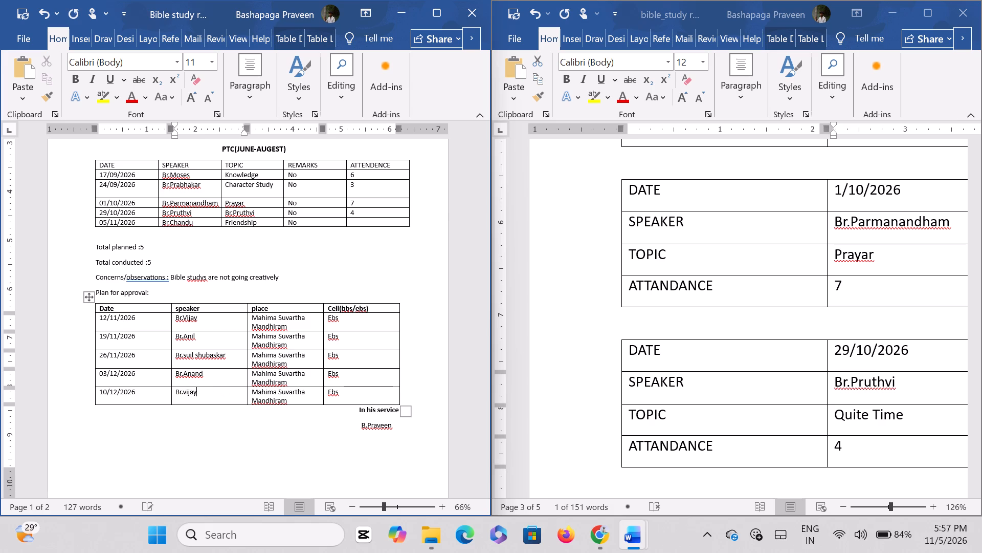
# Change the speaker in the Plan for approval table's 12/11/2026 row to Br.Raju.
pyautogui.click(207, 321)
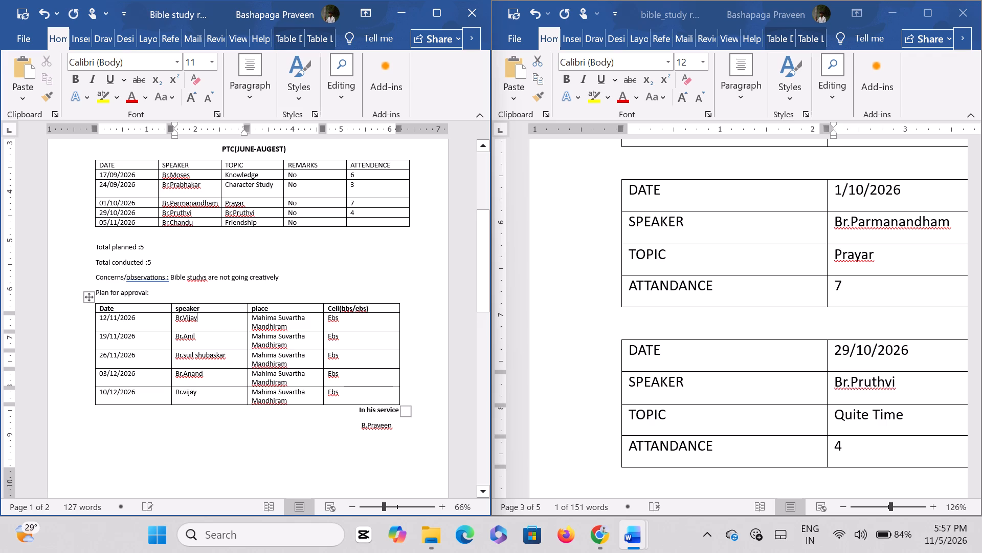
pyautogui.press('BackSpace')
pyautogui.press('BackSpace')
pyautogui.press('BackSpace')
pyautogui.press('BackSpace')
pyautogui.press('BackSpace')
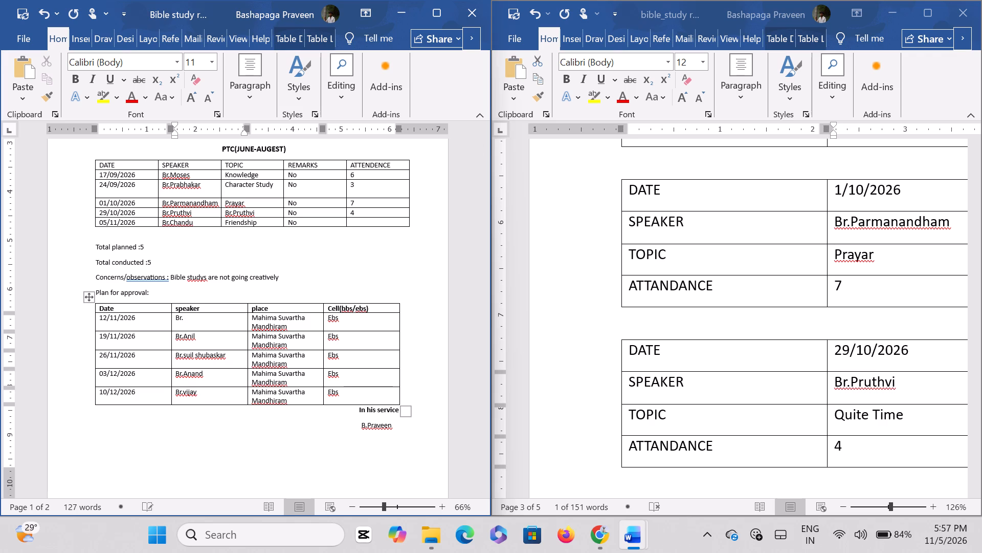
pyautogui.write('Ra')
pyautogui.write('ju')
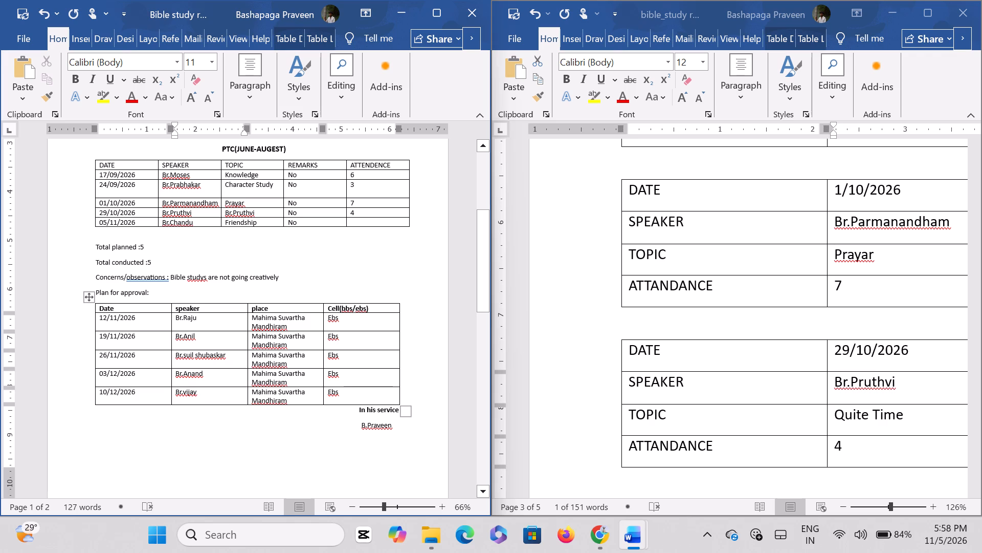
# Maximize the Bible study report window and save the document.
pyautogui.scroll(2, 203, 336)
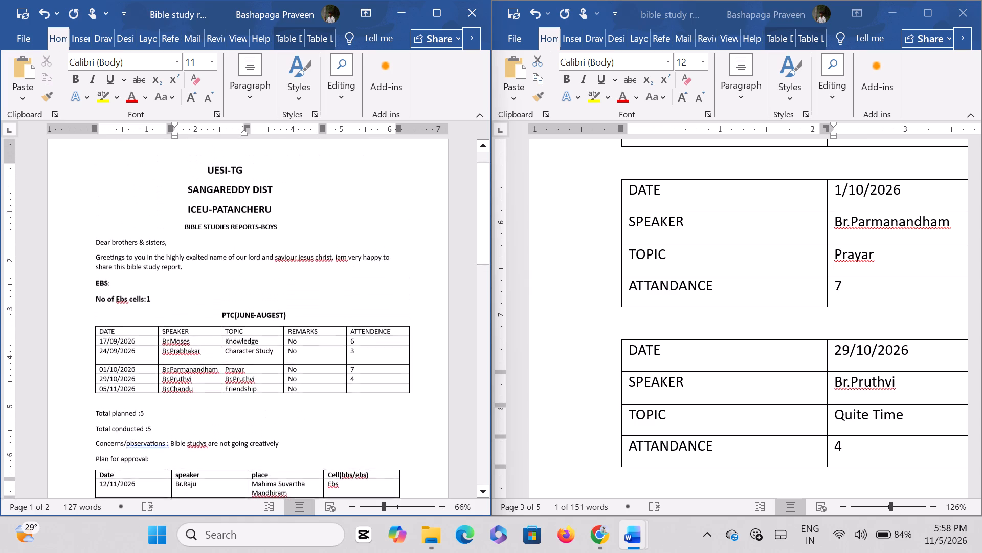
pyautogui.scroll(1, 203, 336)
pyautogui.scroll(-1, 203, 336)
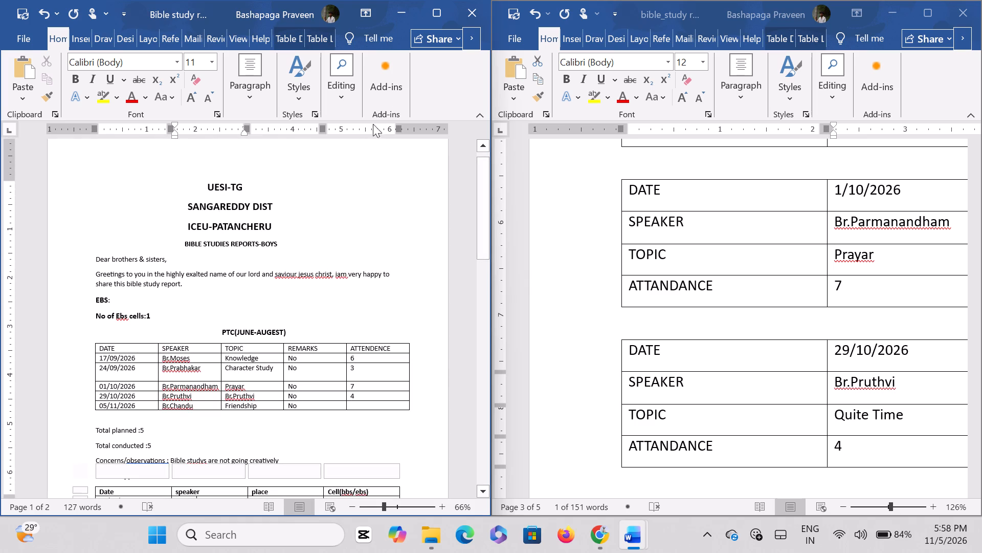
pyautogui.click(437, 19)
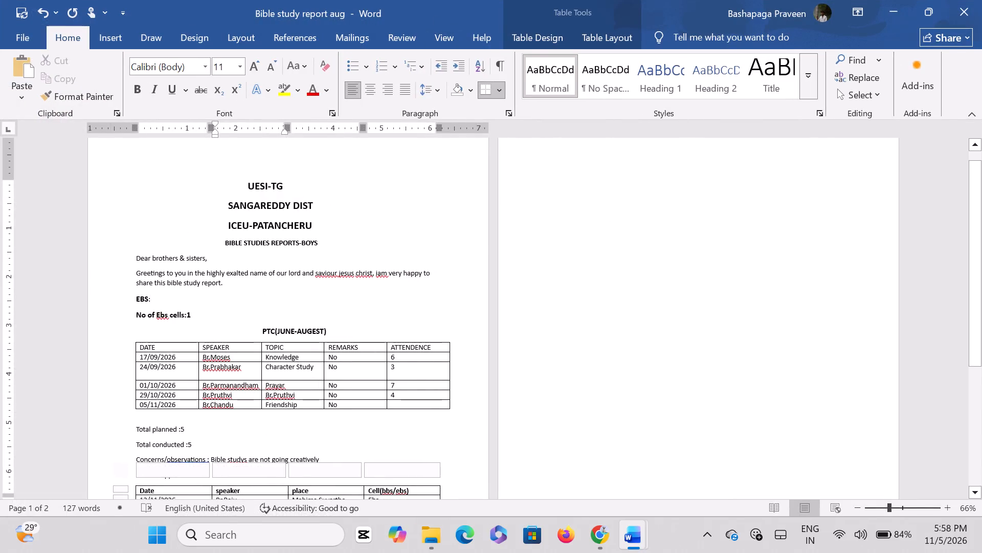
pyautogui.scroll(-4, 423, 317)
pyautogui.scroll(2, 423, 317)
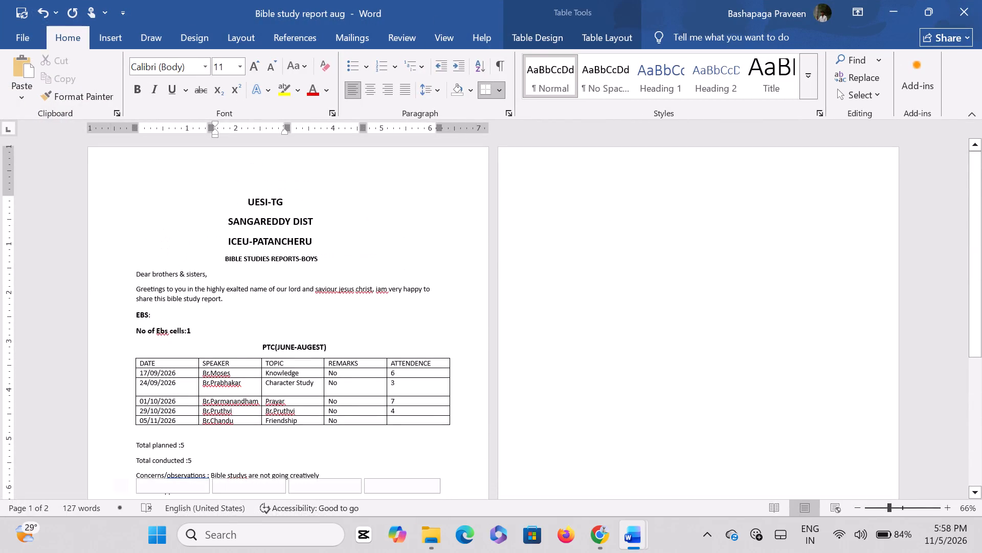
pyautogui.hotkey('ctrl', 's')
# Start saving a copy in the Desktop folder, shortening the file name to Bible study report.
pyautogui.click(20, 32)
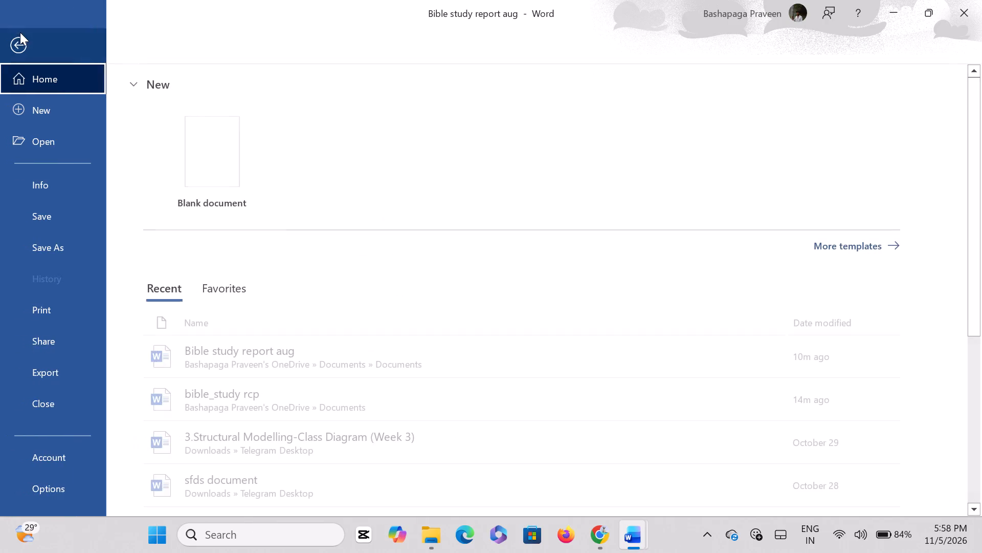
pyautogui.click(46, 249)
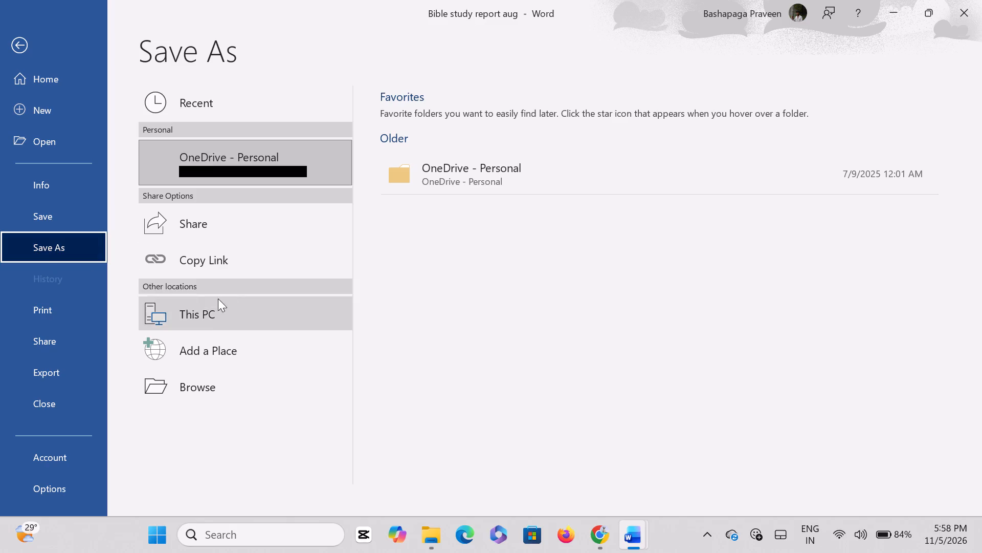
pyautogui.click(206, 381)
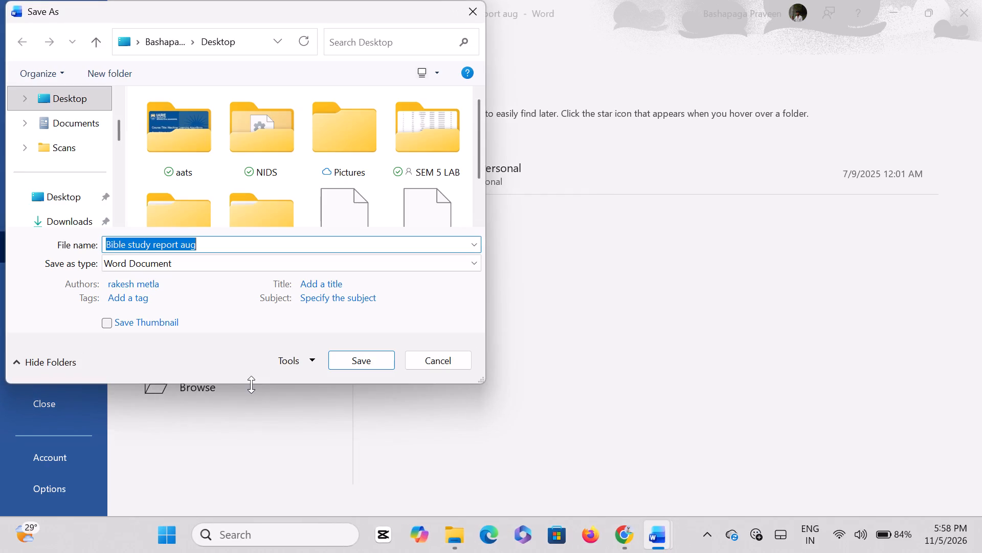
pyautogui.click(204, 244)
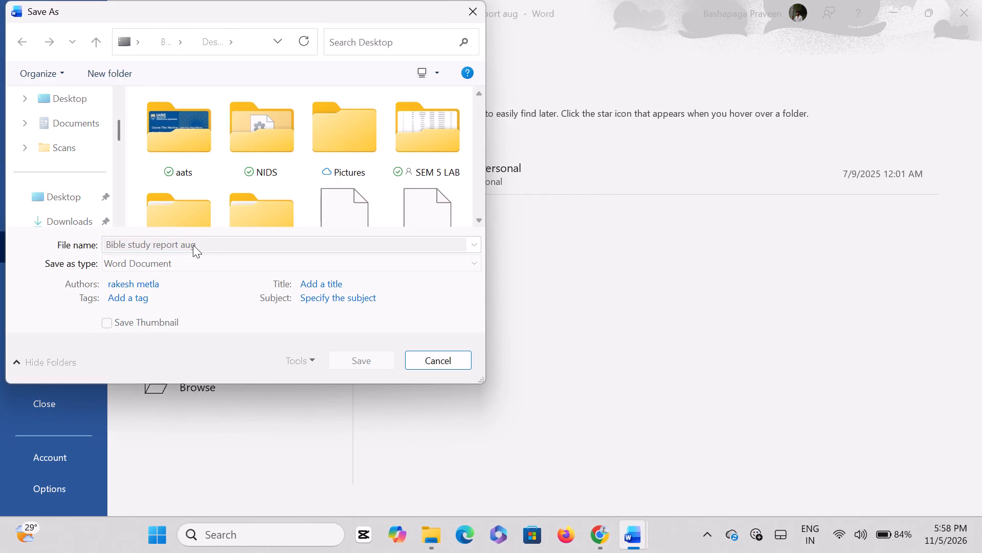
pyautogui.click(193, 245)
pyautogui.tripleClick(202, 243)
pyautogui.click(154, 286)
pyautogui.click(206, 250)
pyautogui.moveTo(206, 250); pyautogui.dragTo(470, 11)
pyautogui.click(470, 11)
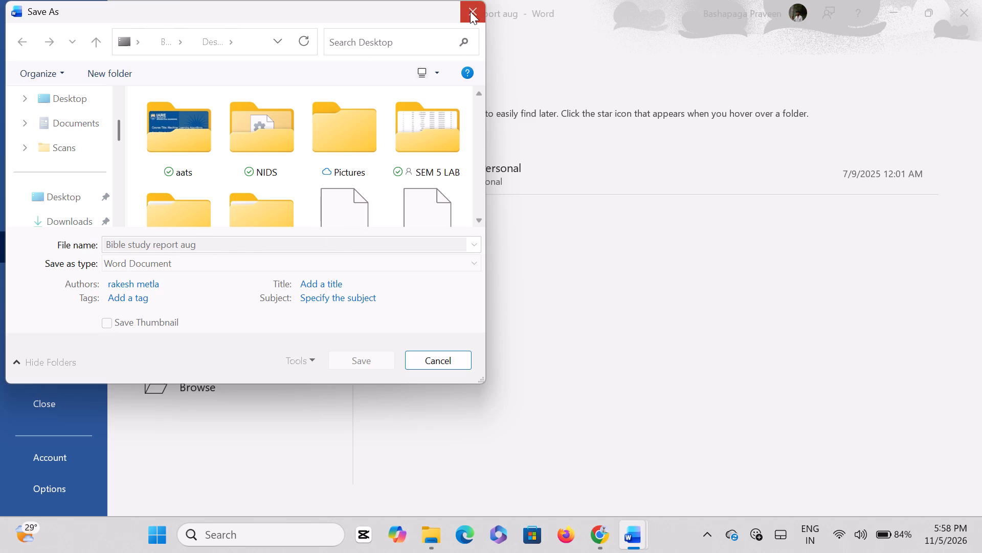
pyautogui.click(224, 247)
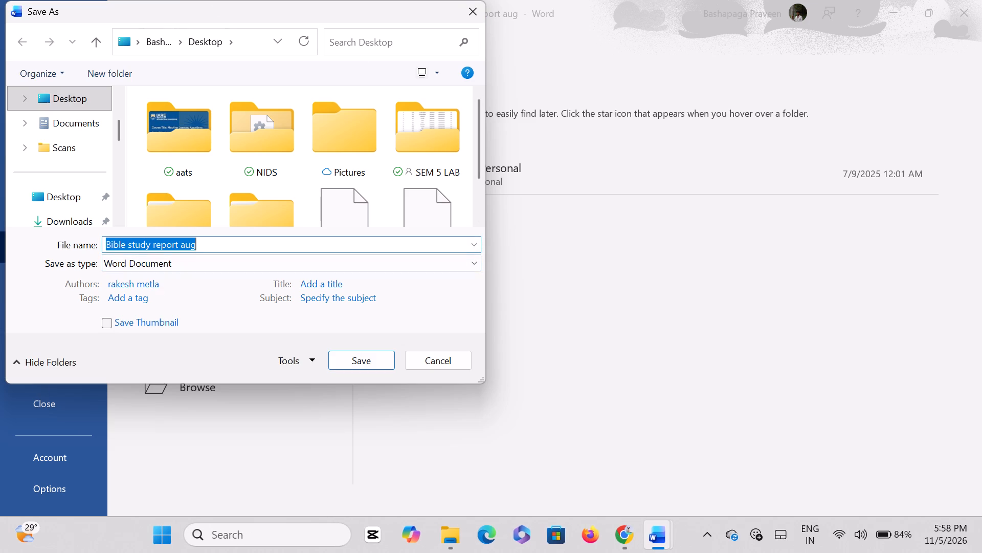
pyautogui.click(224, 247)
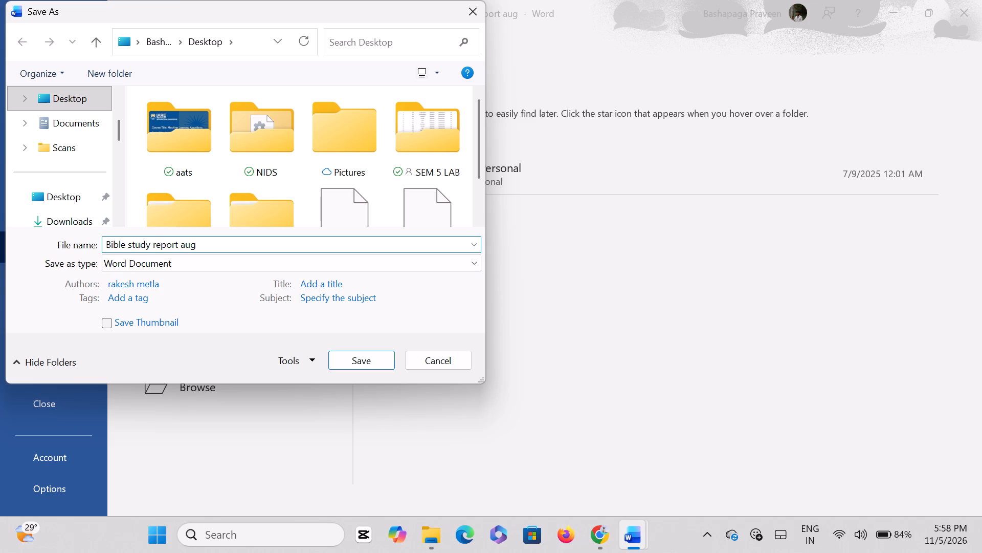
pyautogui.press('BackSpace')
pyautogui.press('BackSpace')
pyautogui.press('BackSpace')
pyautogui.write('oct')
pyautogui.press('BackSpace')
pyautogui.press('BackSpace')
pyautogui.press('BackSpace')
# Save the copy in the Desktop folder as Word document Bible study report.
pyautogui.click(340, 357)
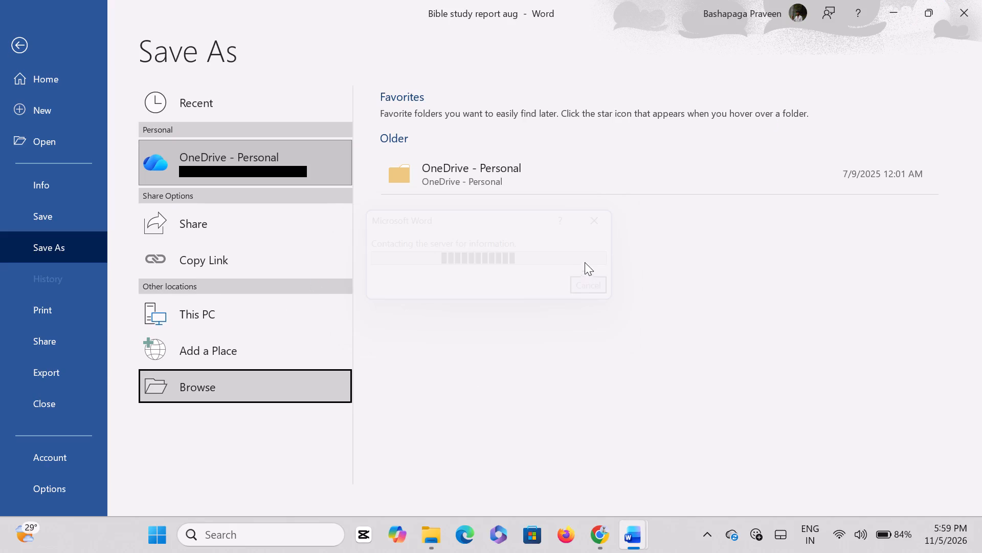
pyautogui.click(889, 12)
# Place the text cursor at the end of the Concerns/observations line for editing.
pyautogui.scroll(-1, 585, 317)
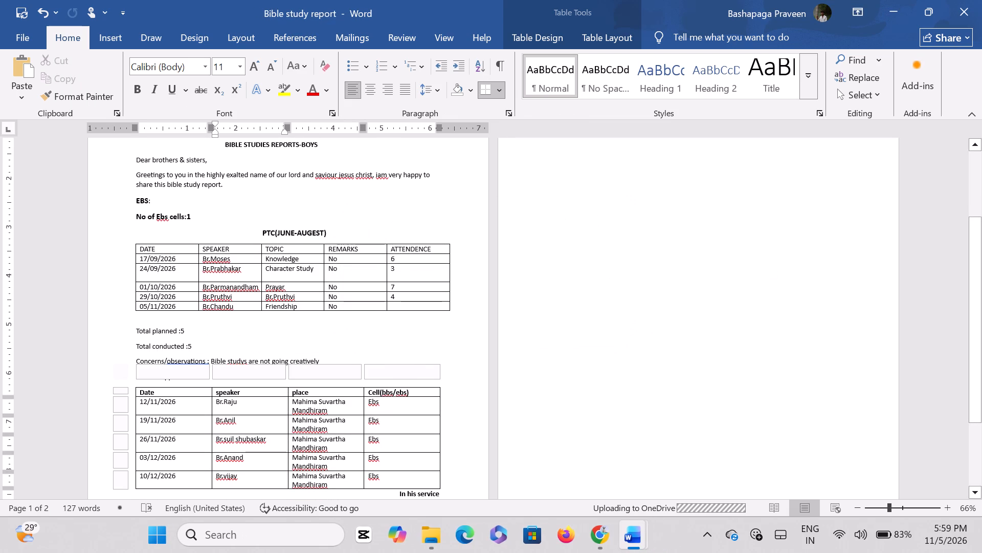
pyautogui.scroll(-1, 441, 386)
pyautogui.scroll(1, 441, 386)
pyautogui.scroll(-1, 441, 386)
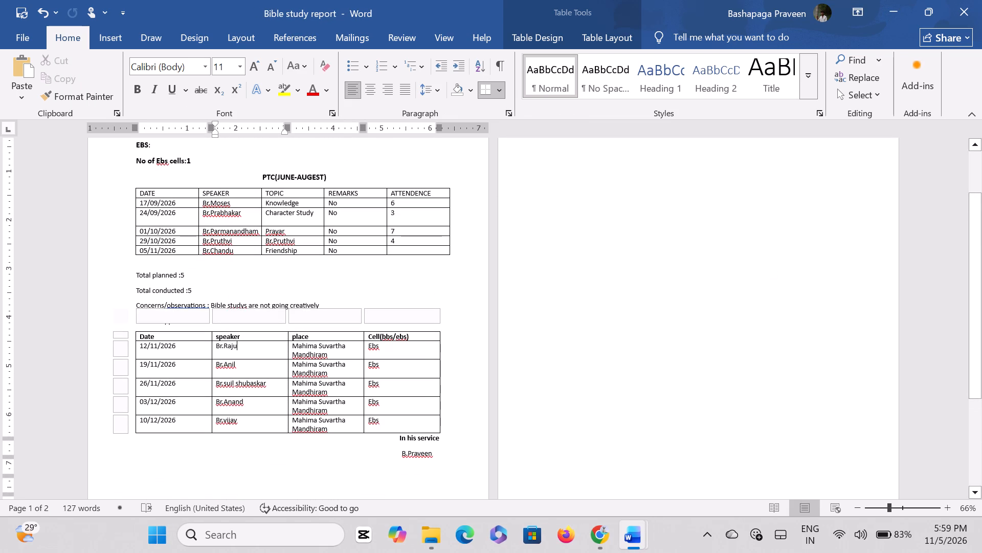
pyautogui.click(212, 303)
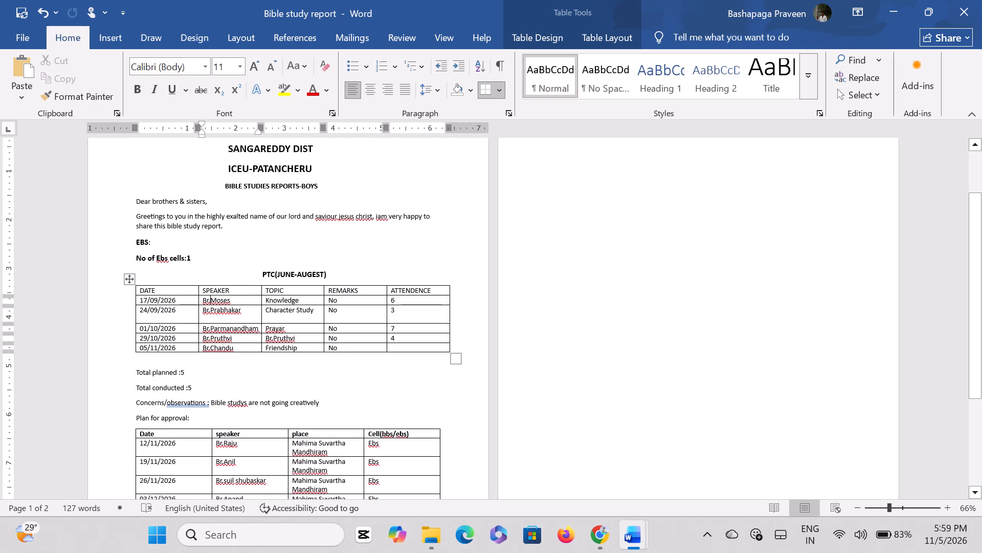
pyautogui.click(322, 401)
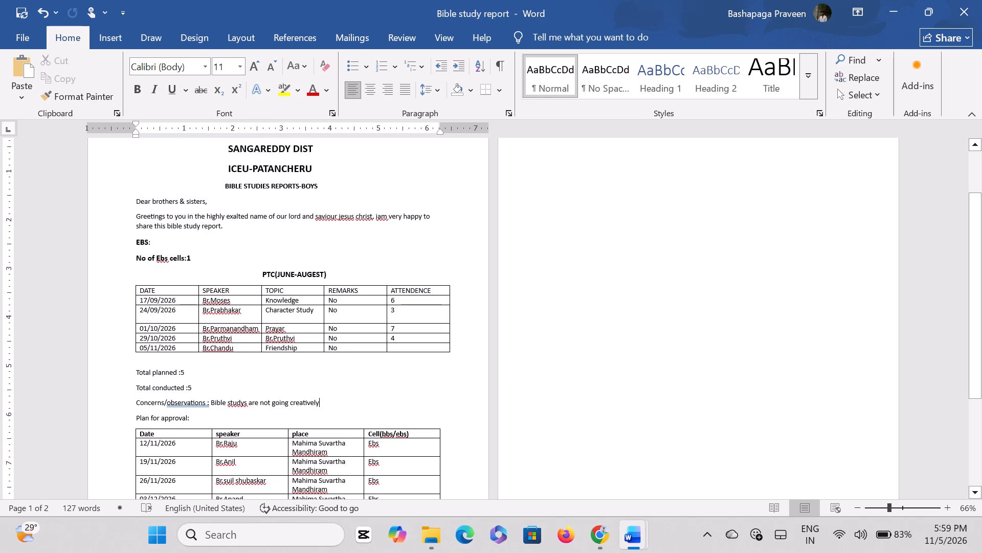
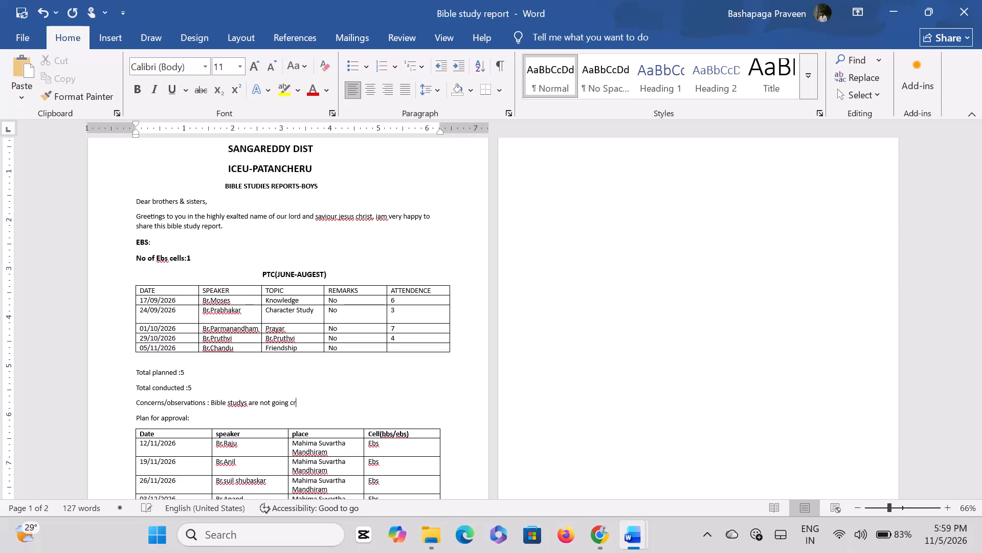
# Replace the ending of the Concerns/observations line so it reads "Bible studys are starting late.".
pyautogui.press('BackSpace')
pyautogui.press('BackSpace')
pyautogui.press('BackSpace')
pyautogui.press('BackSpace')
pyautogui.press('BackSpace')
pyautogui.press('BackSpace')
pyautogui.press('BackSpace')
pyautogui.press('BackSpace')
pyautogui.press('BackSpace')
pyautogui.press('BackSpace')
pyautogui.press('BackSpace')
pyautogui.press('BackSpace')
pyautogui.hotkey('shift', 's')
pyautogui.press('BackSpace')
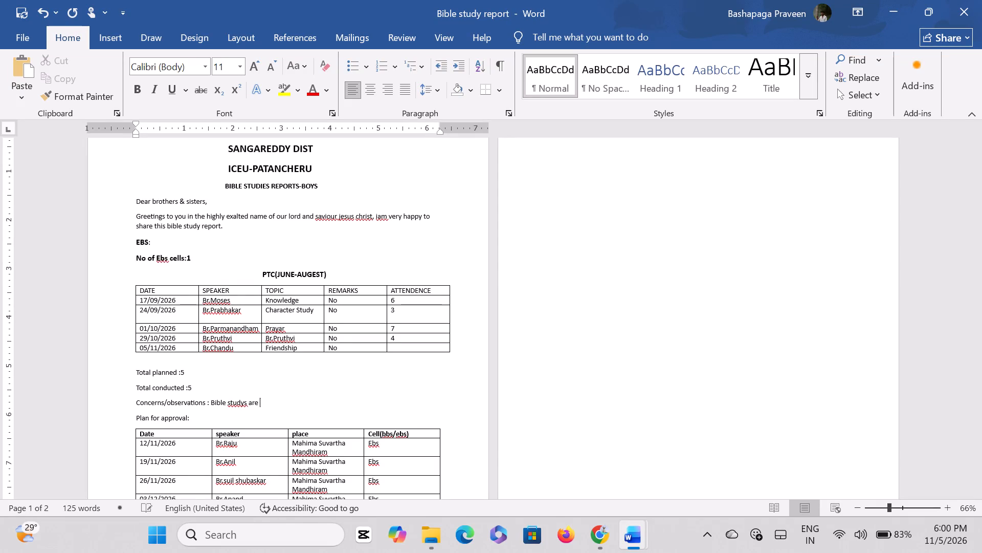
pyautogui.write('st')
pyautogui.write('arting')
pyautogui.press('space')
pyautogui.write('late')
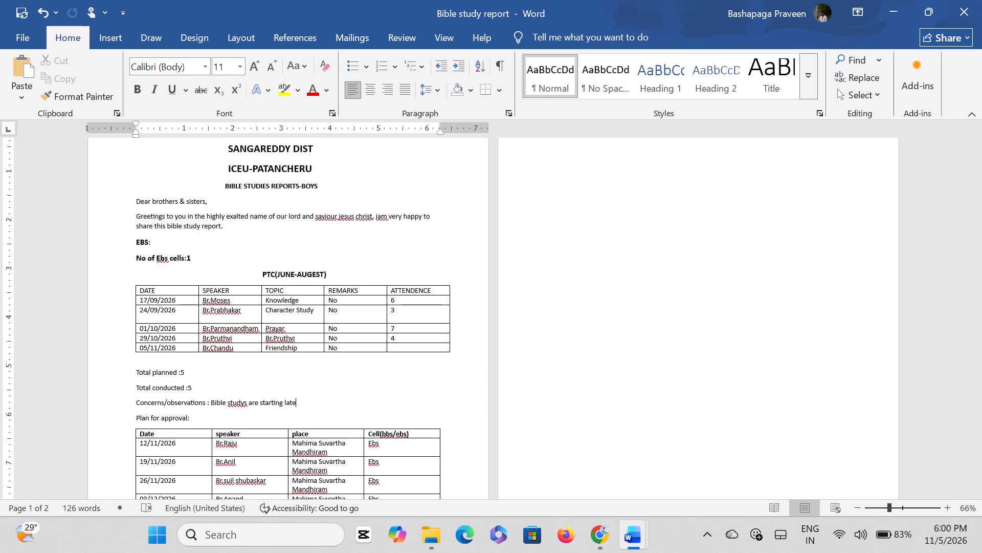
pyautogui.press('.')
# Save the Bible study report and close its window.
pyautogui.hotkey('ctrl', 's')
pyautogui.click(963, 12)
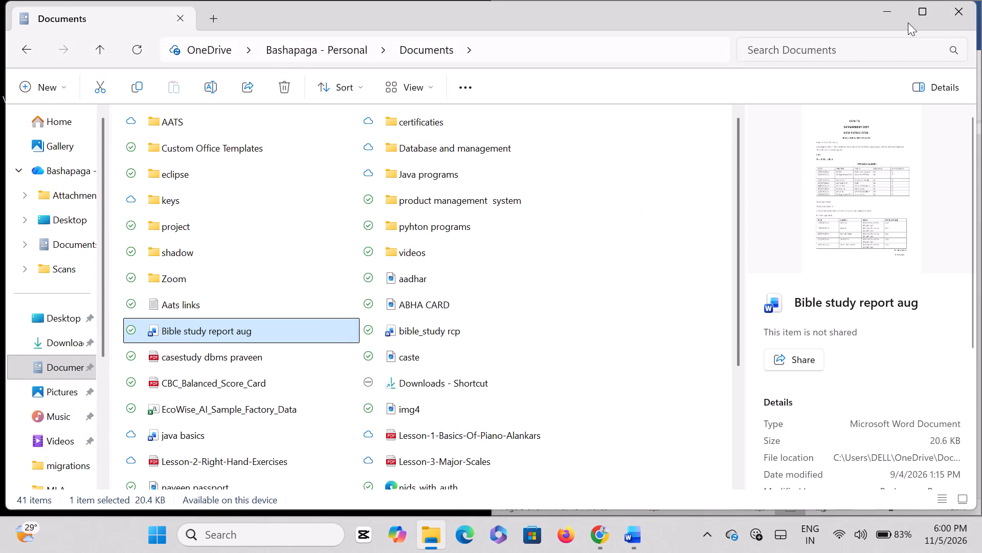
# Bring up the bible_study rcp document, maximize it, save it and close it.
pyautogui.doubleClick(626, 522)
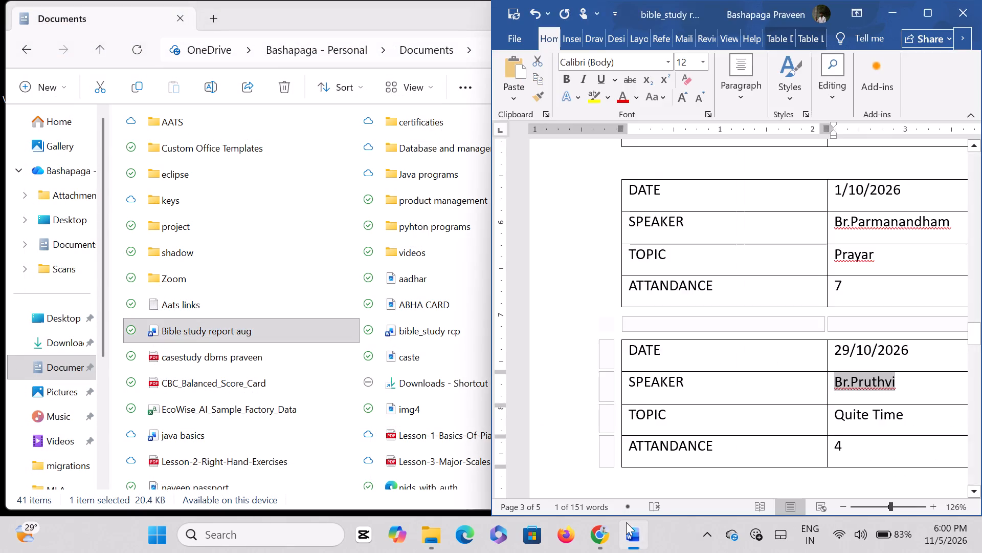
pyautogui.click(623, 537)
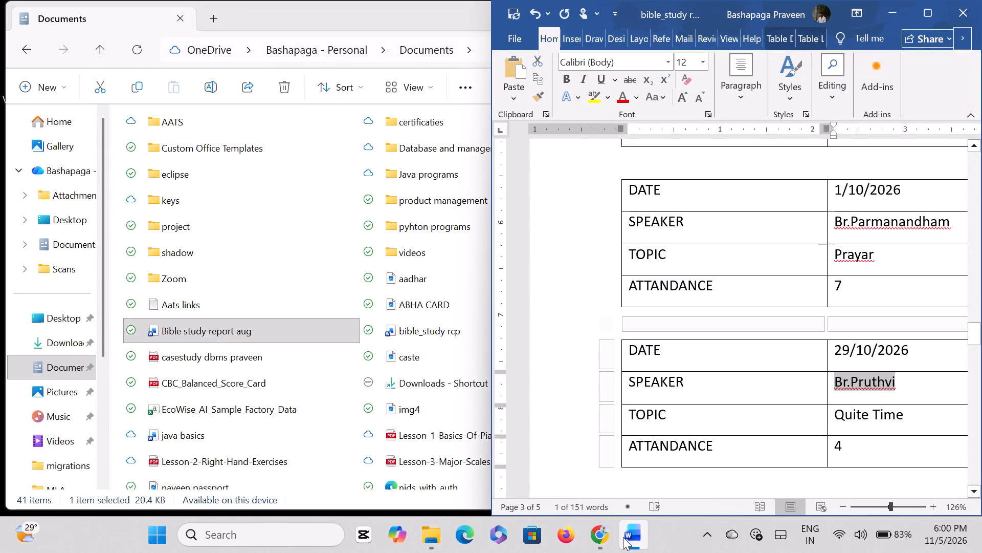
pyautogui.click(929, 13)
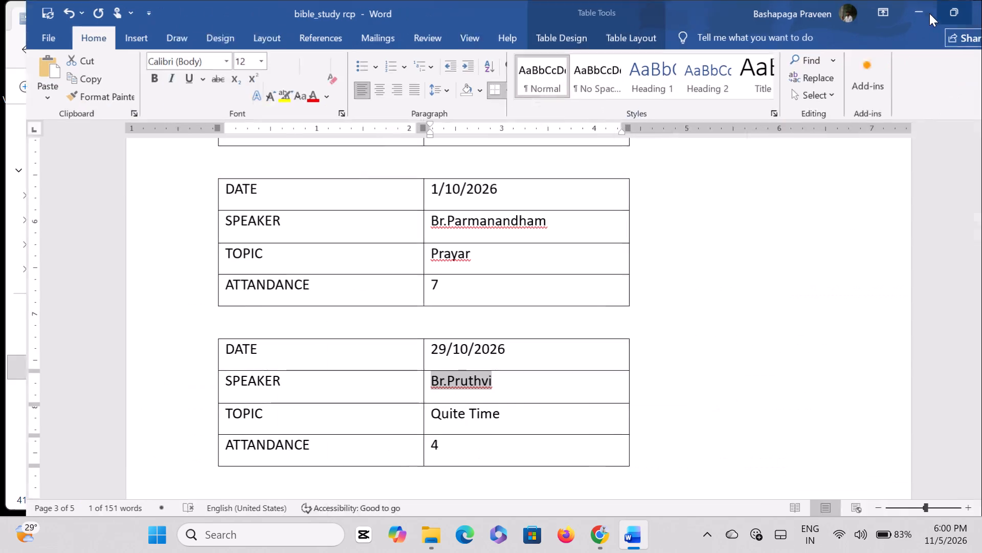
pyautogui.hotkey('ctrl', 's')
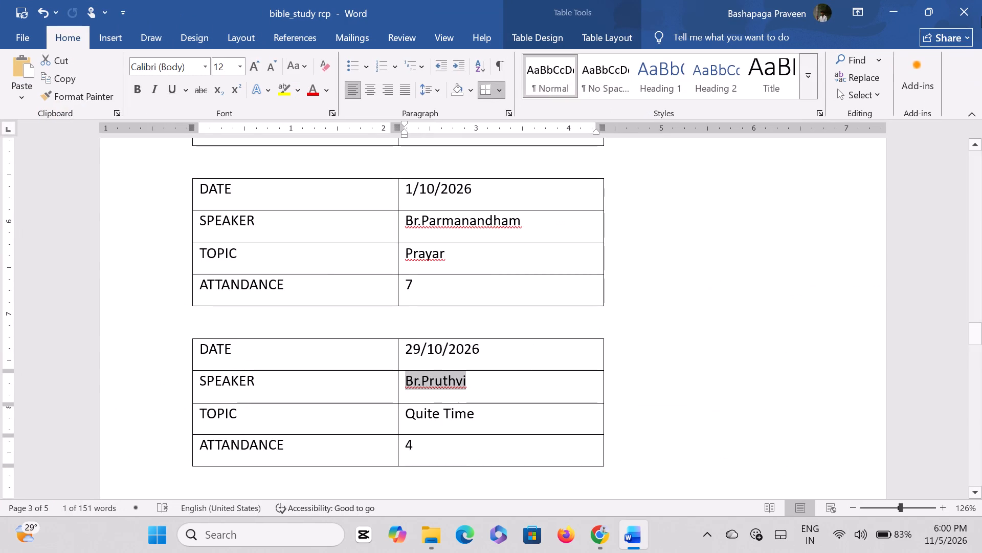
pyautogui.click(972, 1)
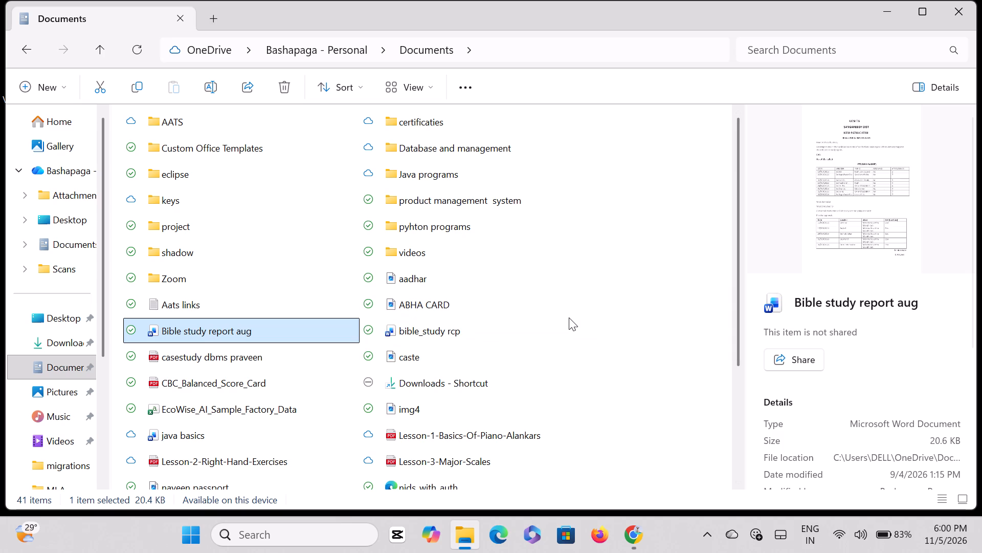
# Look through the Documents folder and the Desktop folder for the saved Bible study report, and minimize the file window.
pyautogui.scroll(-3, 569, 317)
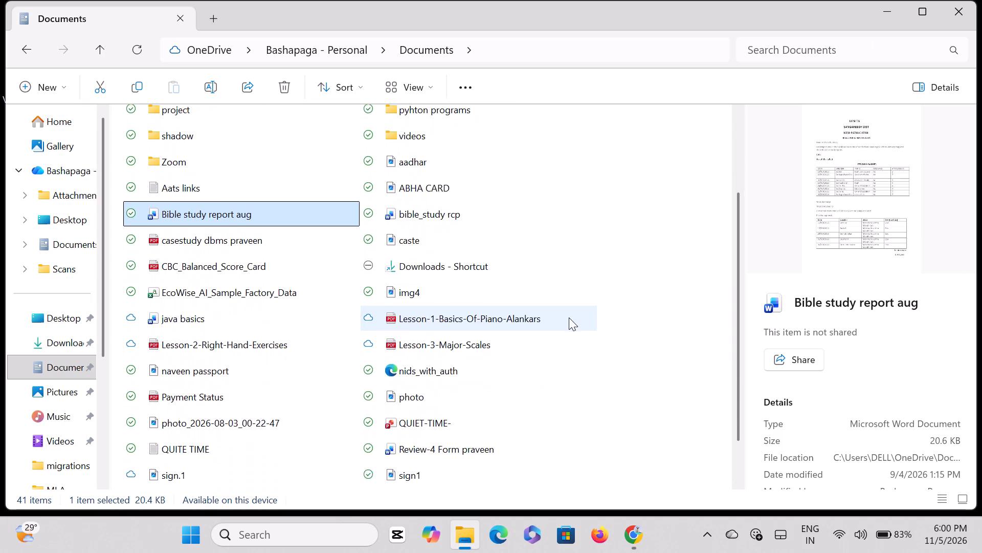
pyautogui.scroll(-2, 569, 317)
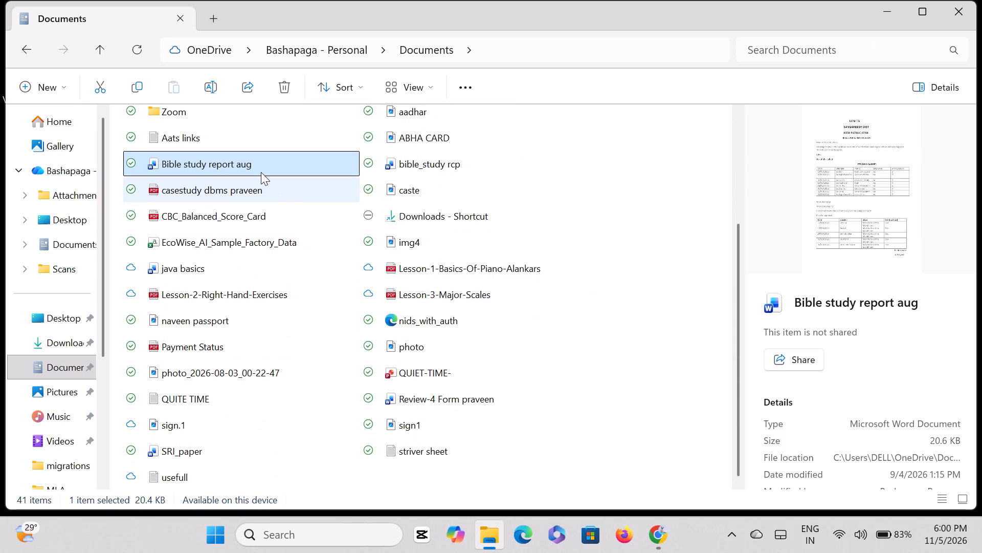
pyautogui.scroll(-2, 276, 318)
pyautogui.scroll(2, 276, 318)
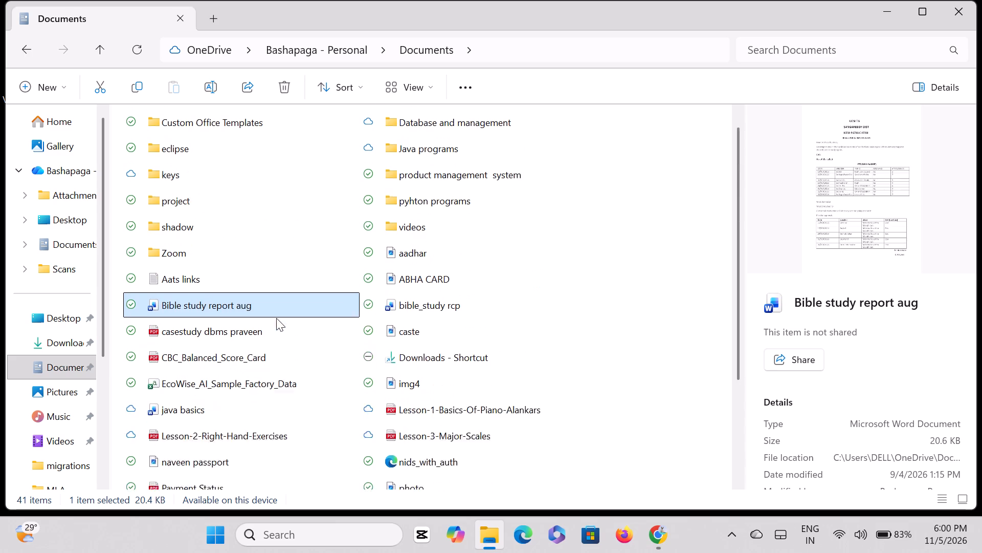
pyautogui.scroll(1, 276, 318)
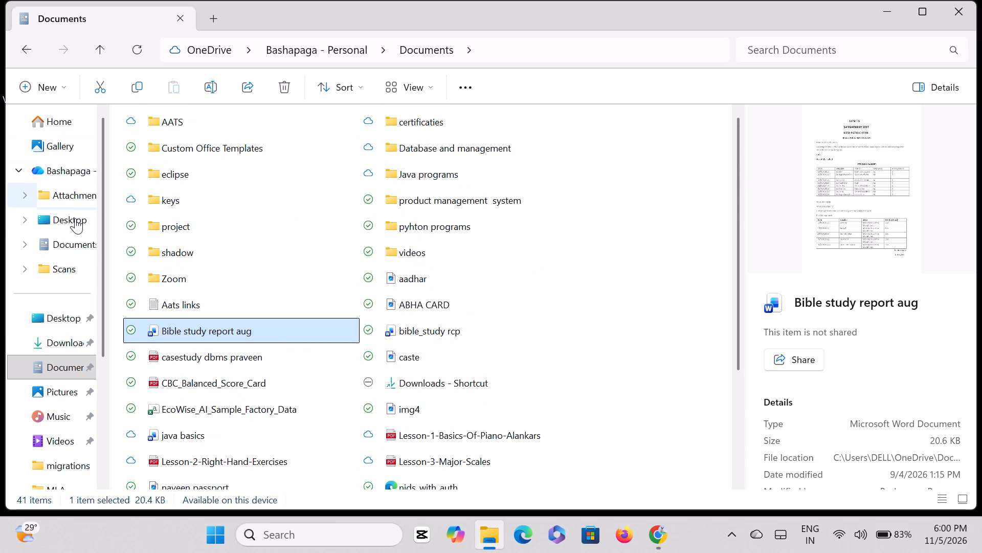
pyautogui.click(75, 218)
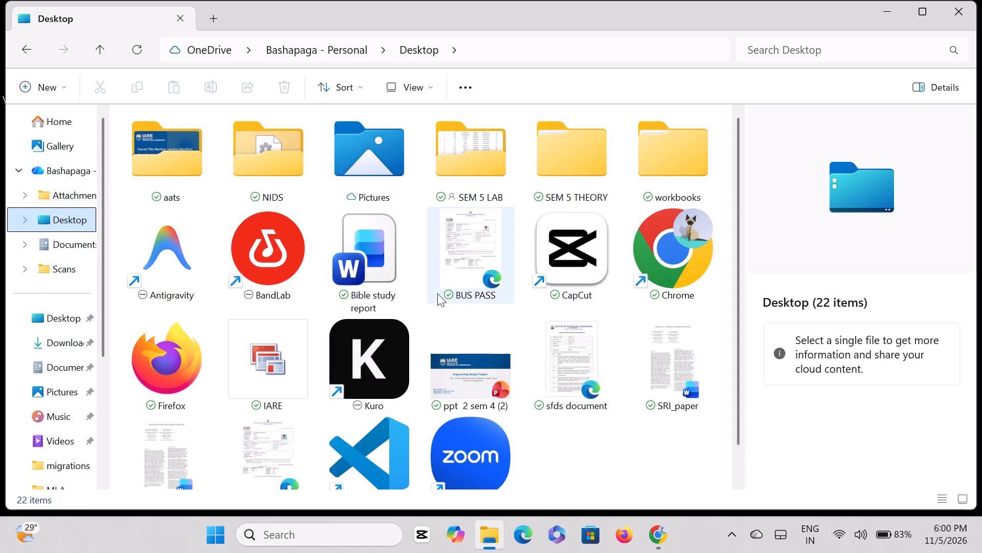
pyautogui.click(889, 7)
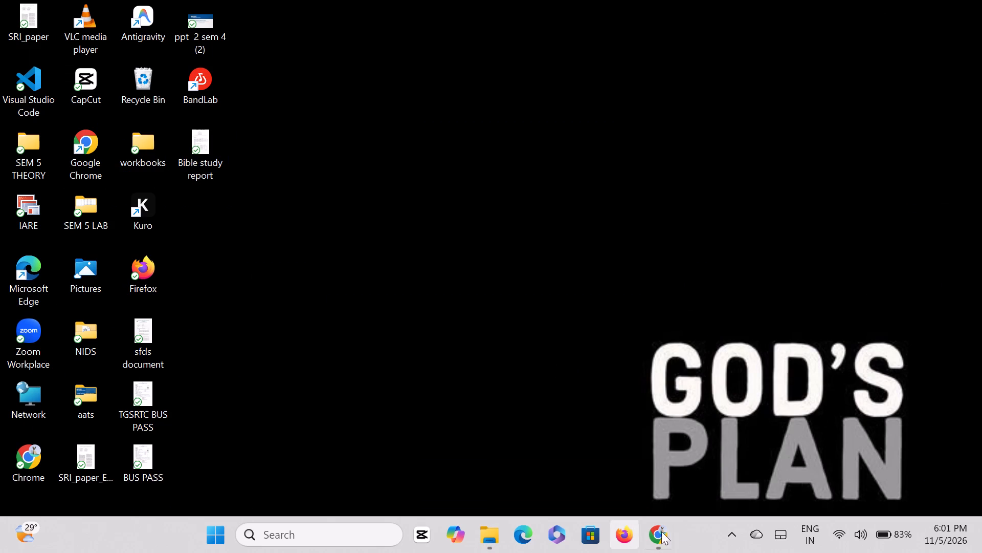
# Launch Kuro from its desktop shortcut.
pyautogui.doubleClick(147, 202)
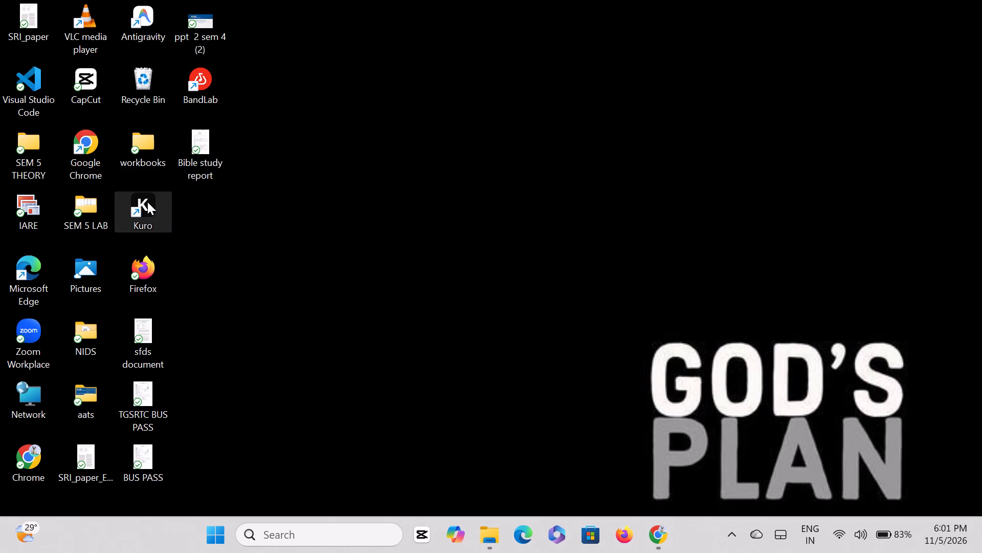